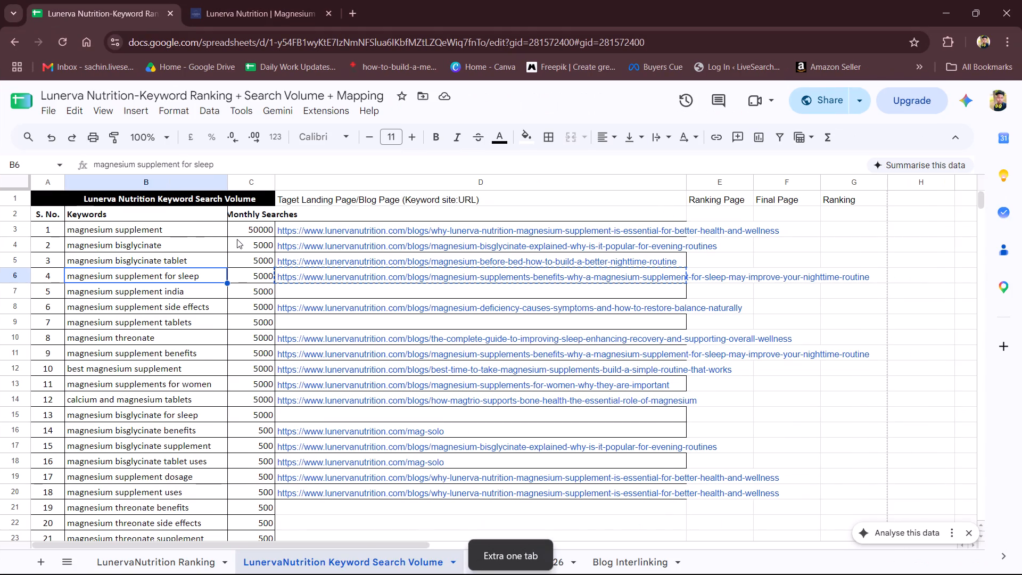
Switch to the incognito browser window showing the magnesium supplements benefits article and close it.
{"action": "key", "text": "alt+Tab"}
{"action": "key", "text": "alt+Tab"}
{"action": "key", "text": "alt+Tab"}
{"action": "key", "text": "alt+Tab"}
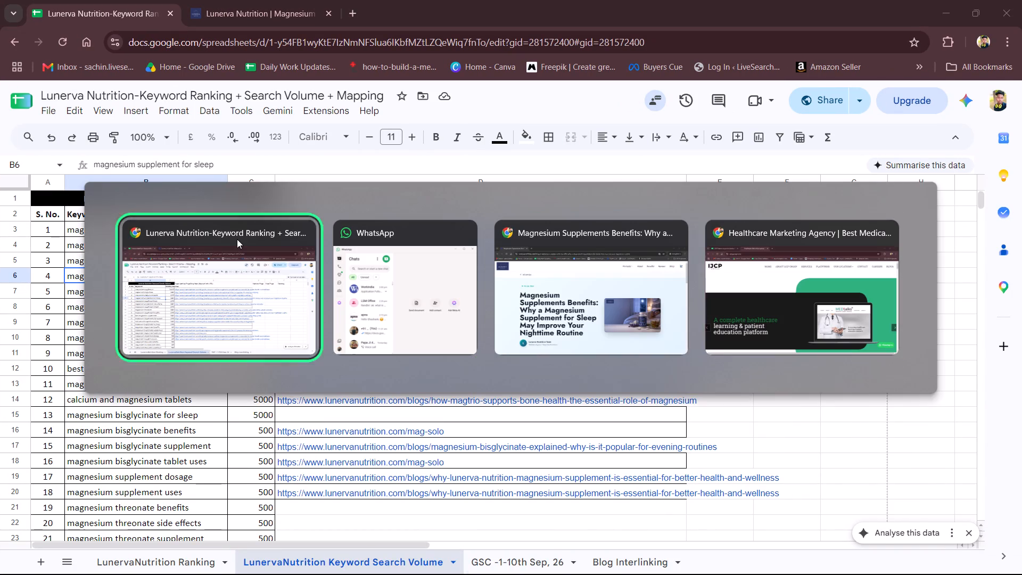
{"action": "key", "text": "alt+Tab"}
{"action": "key", "text": "alt+Tab"}
{"action": "key", "text": "alt+Tab"}
{"action": "key", "text": "alt+Tab"}
{"action": "key", "text": "alt+Tab"}
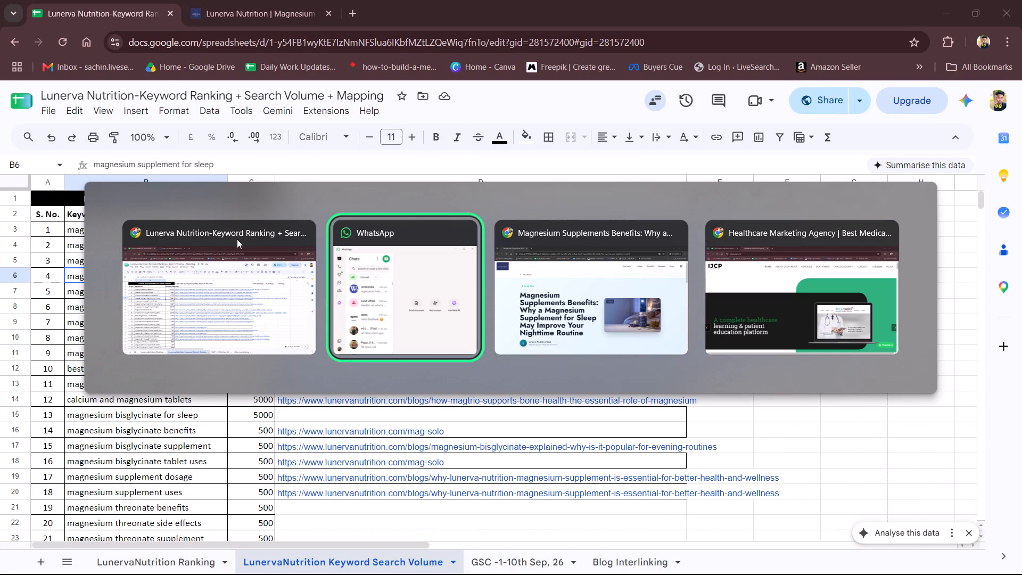
{"action": "key", "text": "alt+Tab"}
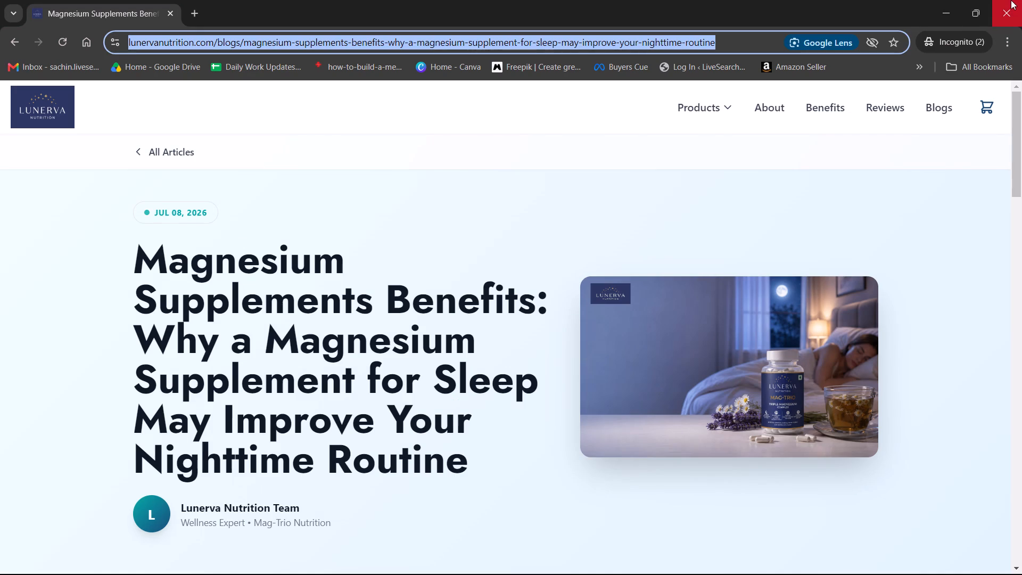
{"action": "left_click", "coordinate": [1011, 0]}
Open Google Drive in a new browser window and open the suggested file Flapone Articles-Blog Pages June, 26.xlsx.
{"action": "key", "text": "ctrl+n"}
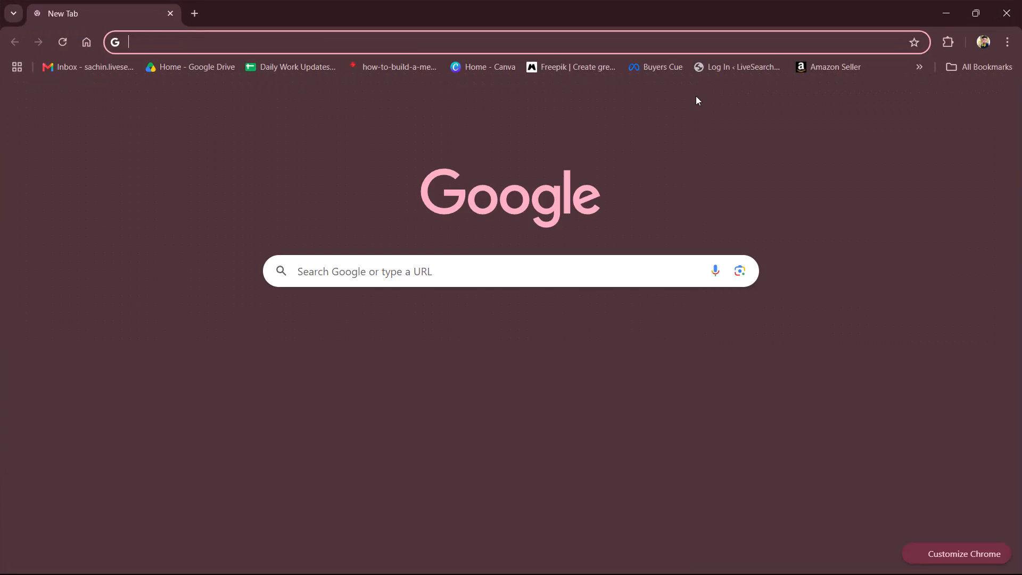
{"action": "left_click", "coordinate": [162, 68]}
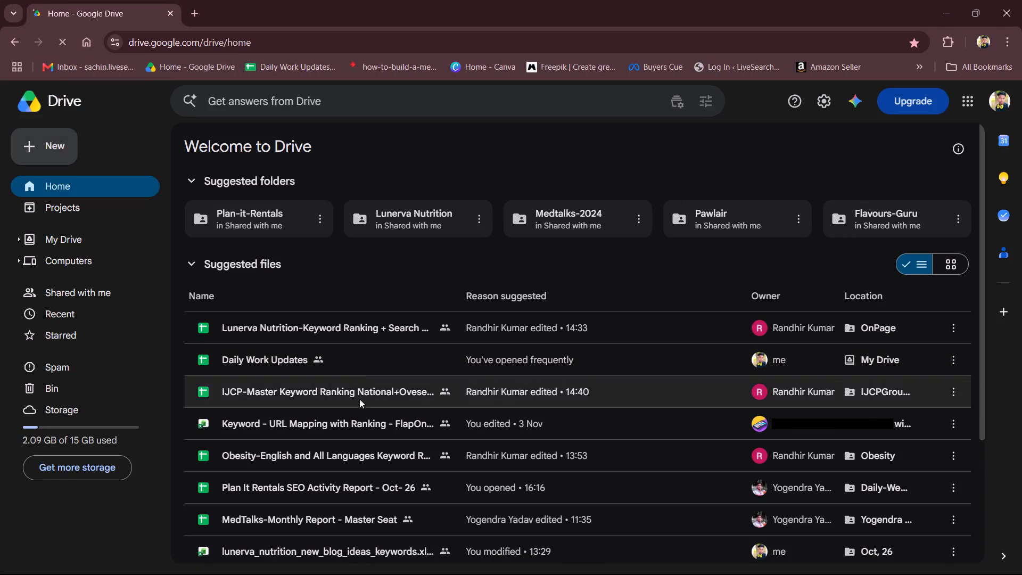
{"action": "scroll", "coordinate": [360, 434], "scroll_direction": "down", "scroll_amount": 3}
{"action": "left_click", "coordinate": [232, 481]}
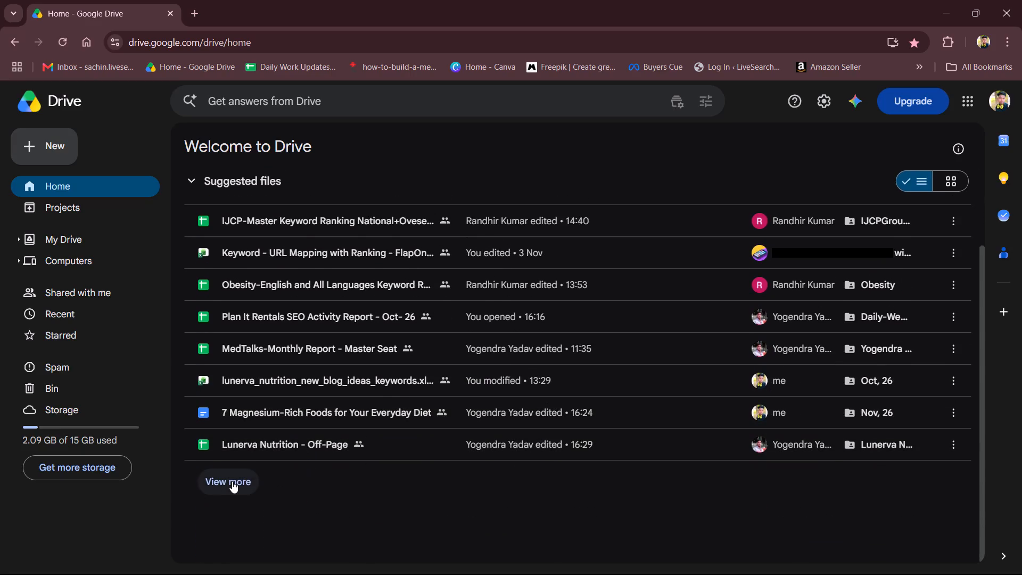
{"action": "scroll", "coordinate": [365, 395], "scroll_direction": "down", "scroll_amount": 2}
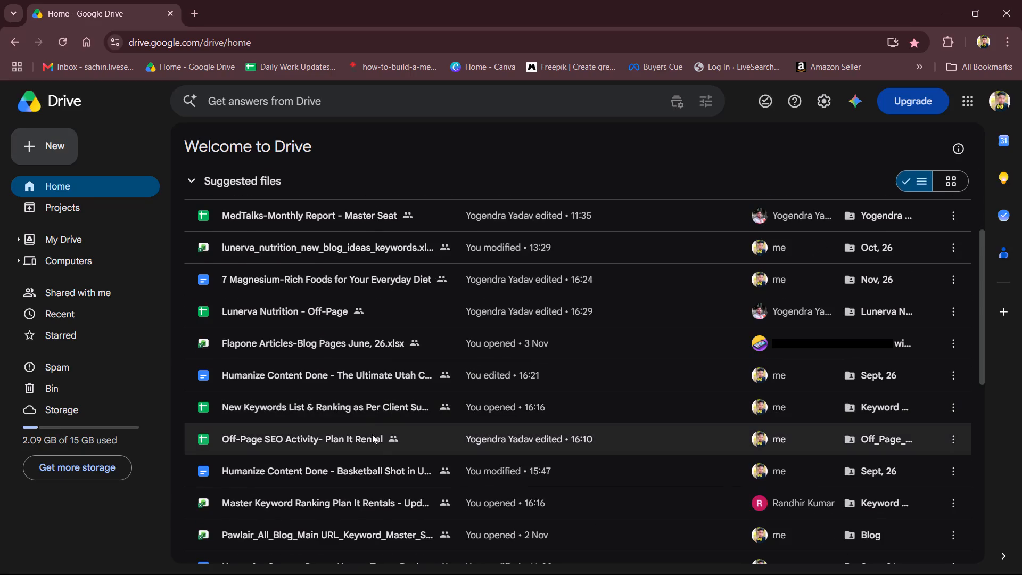
{"action": "double_click", "coordinate": [317, 346]}
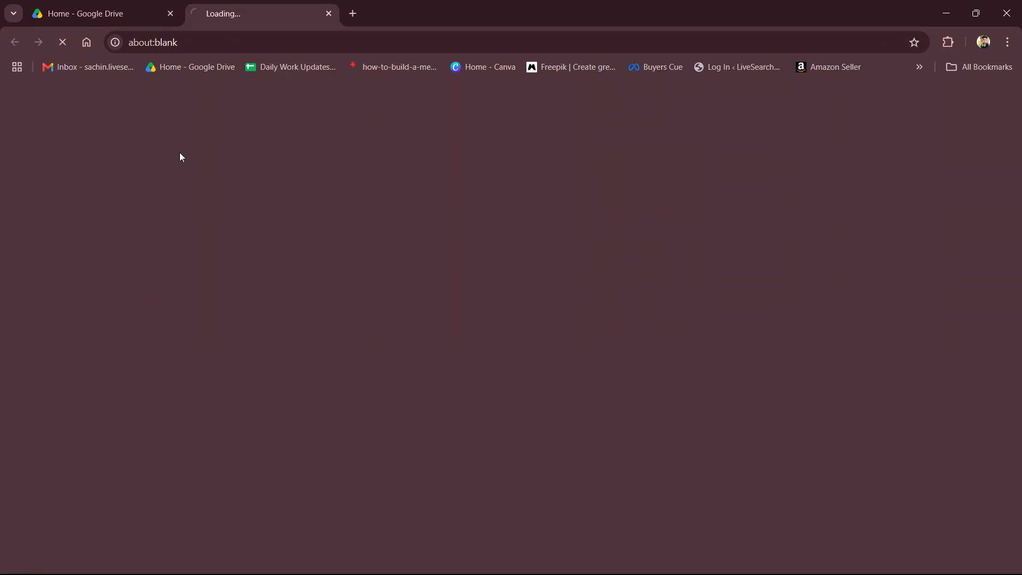
Return to Drive and open the On-Page Blogs folder inside the Plan-it-Rentals folder.
{"action": "left_click", "coordinate": [55, 5]}
{"action": "scroll", "coordinate": [257, 282], "scroll_direction": "up", "scroll_amount": 9}
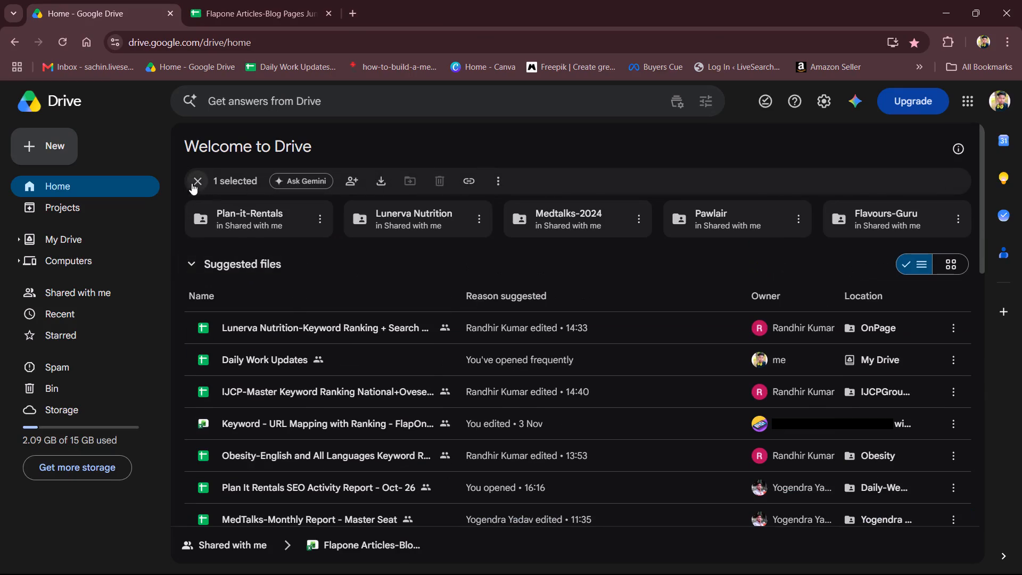
{"action": "left_click", "coordinate": [196, 181]}
{"action": "triple_click", "coordinate": [221, 219]}
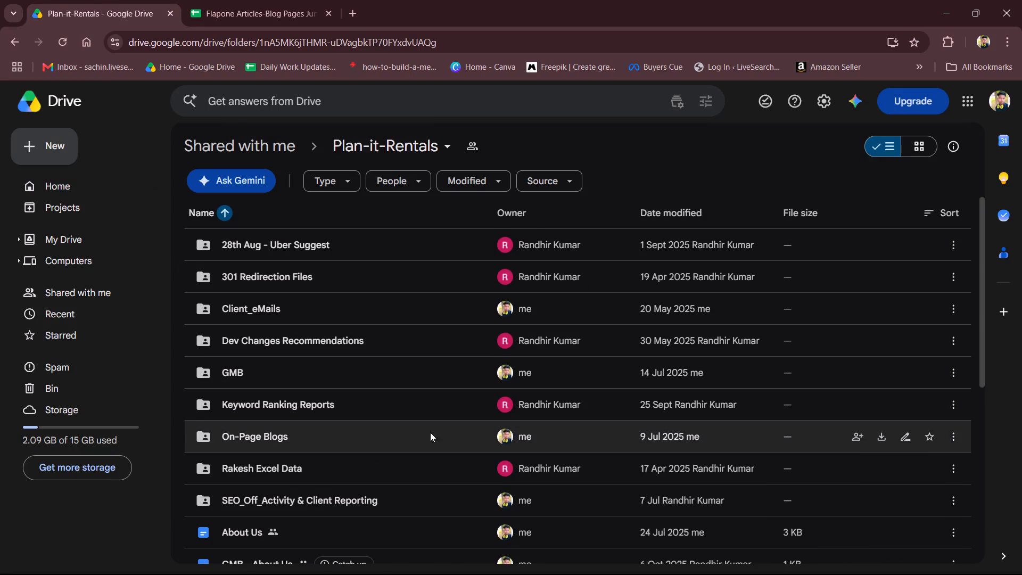
{"action": "double_click", "coordinate": [300, 432]}
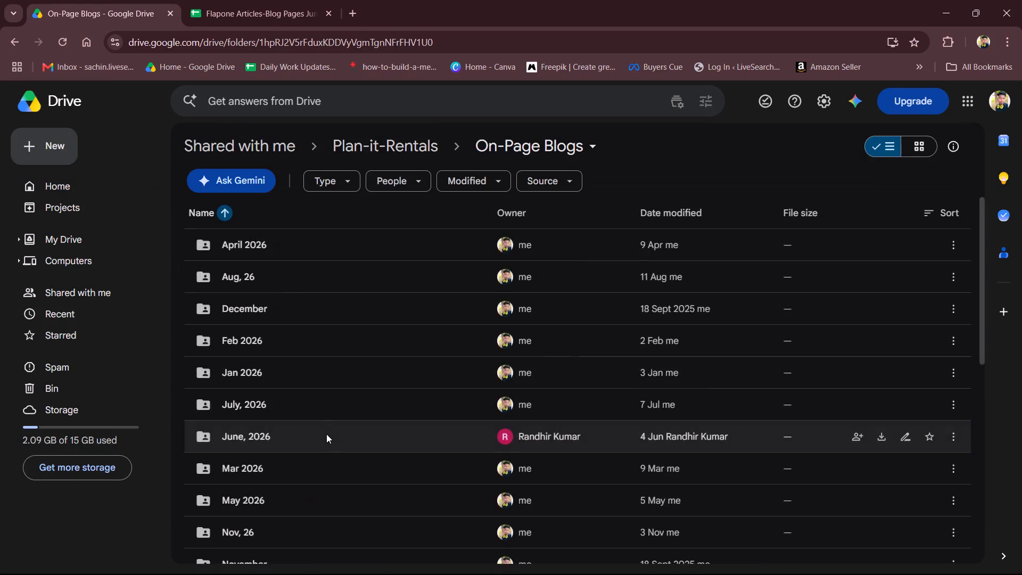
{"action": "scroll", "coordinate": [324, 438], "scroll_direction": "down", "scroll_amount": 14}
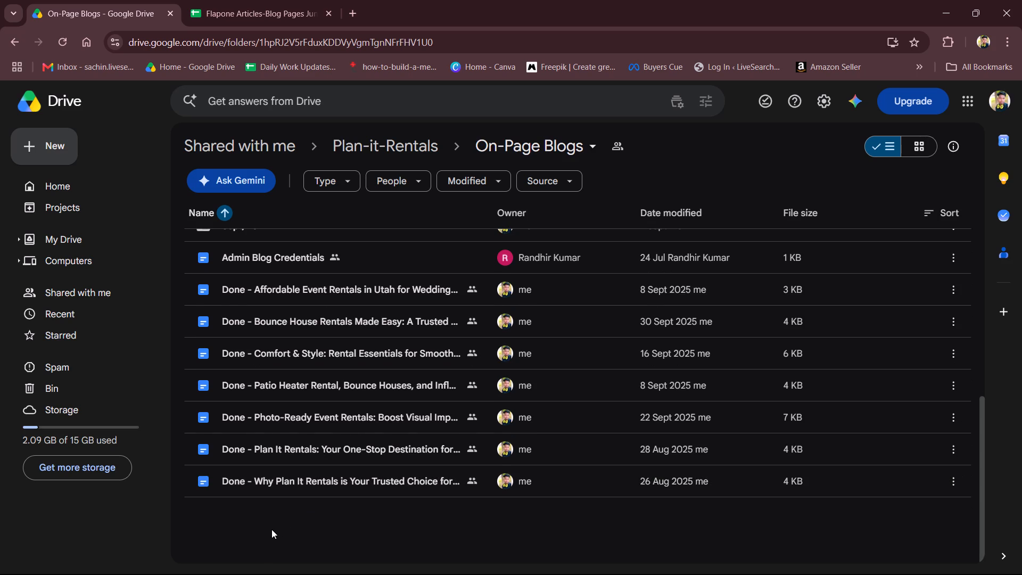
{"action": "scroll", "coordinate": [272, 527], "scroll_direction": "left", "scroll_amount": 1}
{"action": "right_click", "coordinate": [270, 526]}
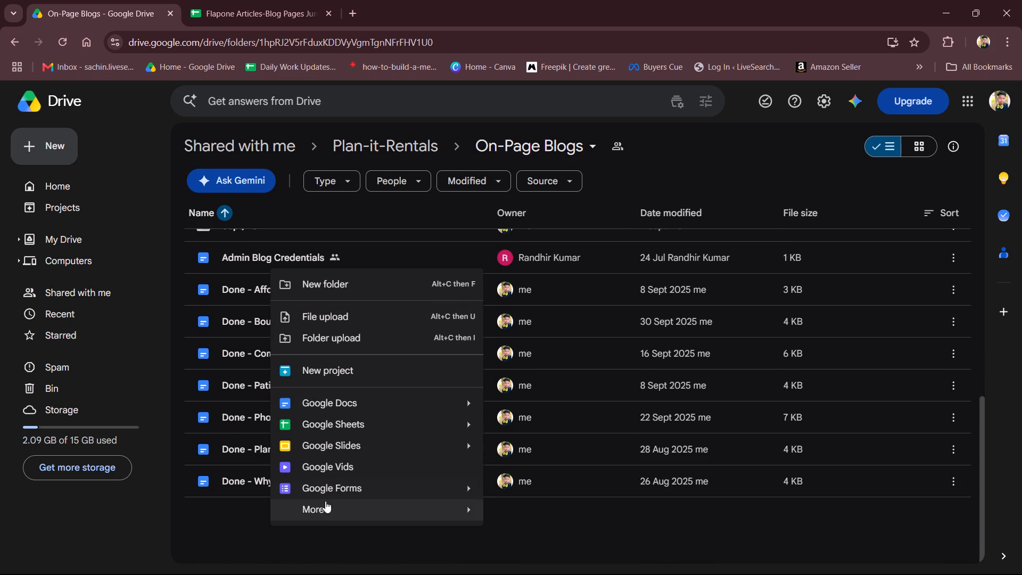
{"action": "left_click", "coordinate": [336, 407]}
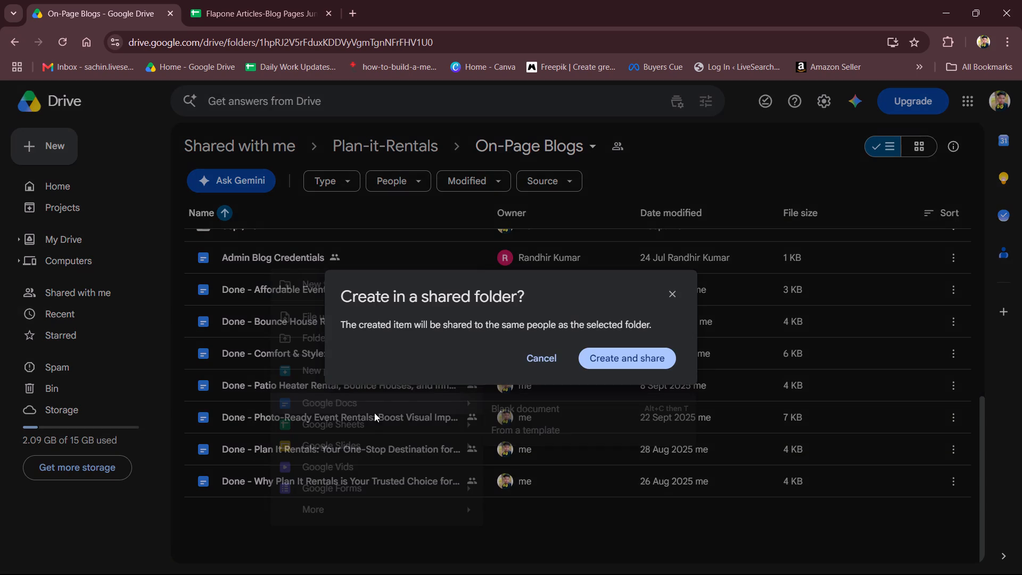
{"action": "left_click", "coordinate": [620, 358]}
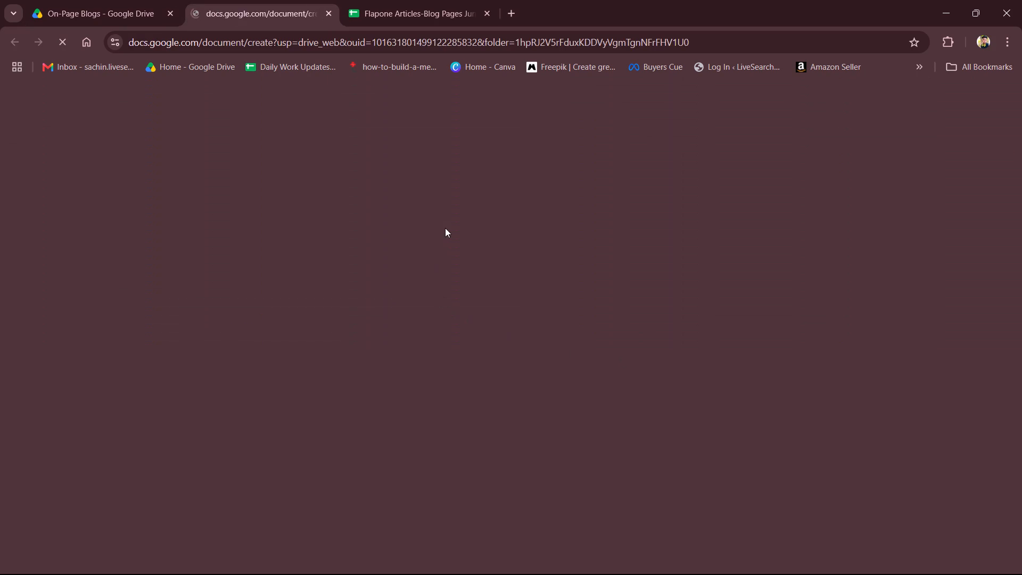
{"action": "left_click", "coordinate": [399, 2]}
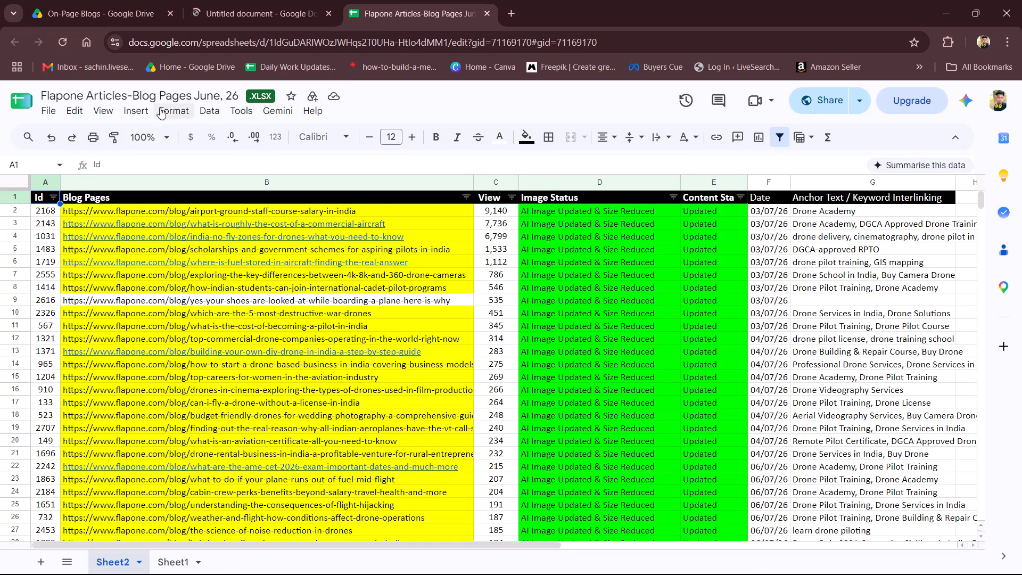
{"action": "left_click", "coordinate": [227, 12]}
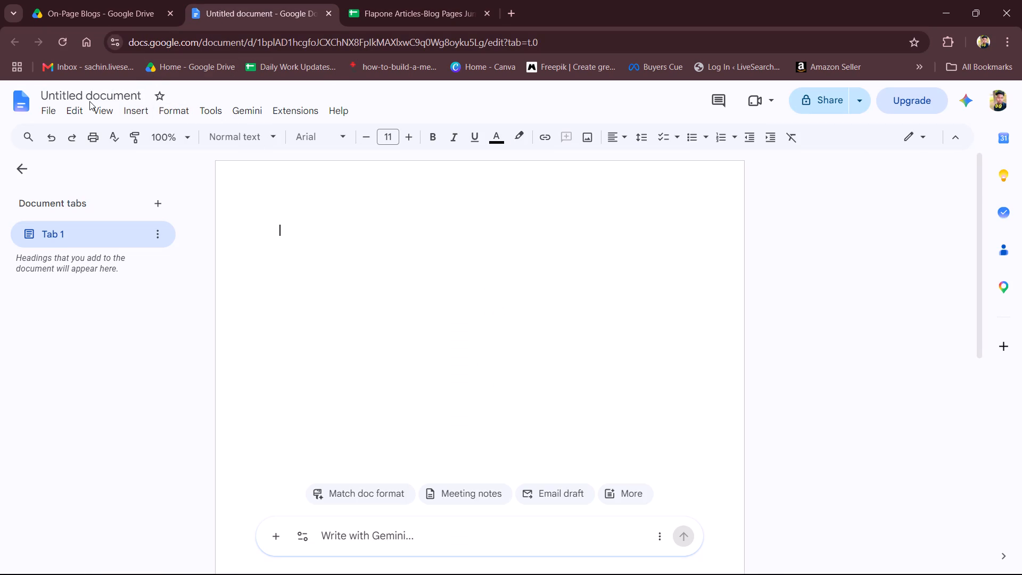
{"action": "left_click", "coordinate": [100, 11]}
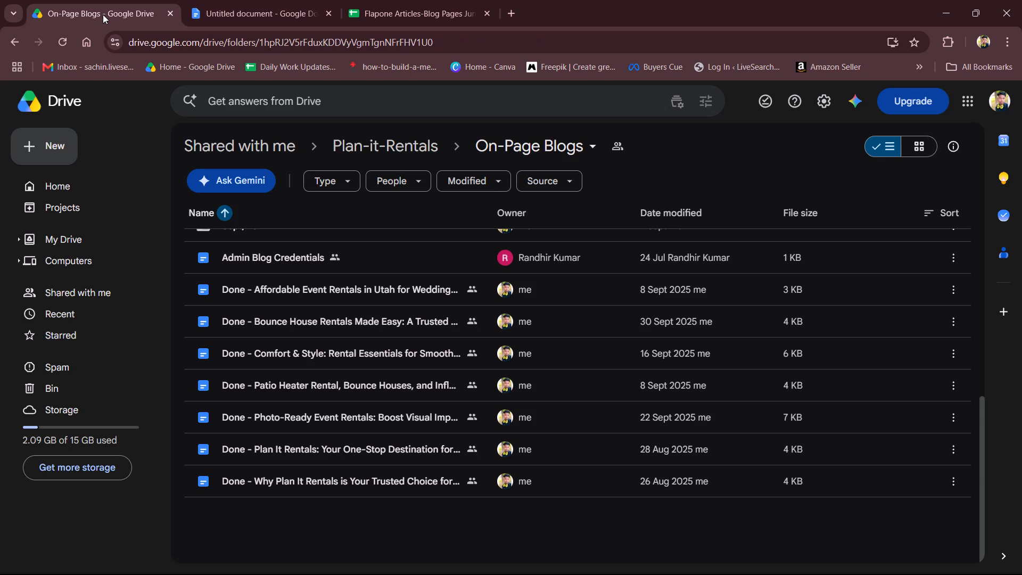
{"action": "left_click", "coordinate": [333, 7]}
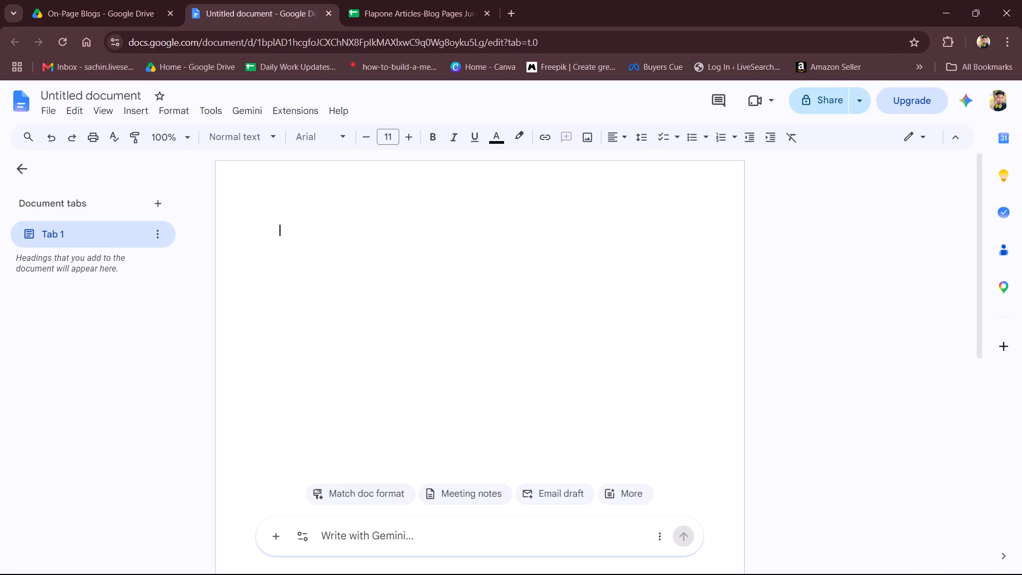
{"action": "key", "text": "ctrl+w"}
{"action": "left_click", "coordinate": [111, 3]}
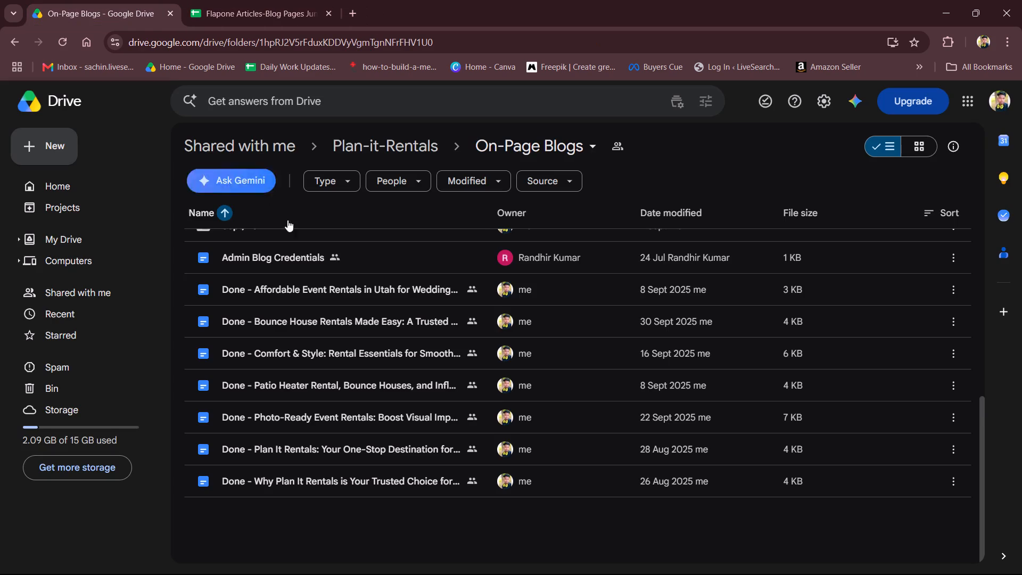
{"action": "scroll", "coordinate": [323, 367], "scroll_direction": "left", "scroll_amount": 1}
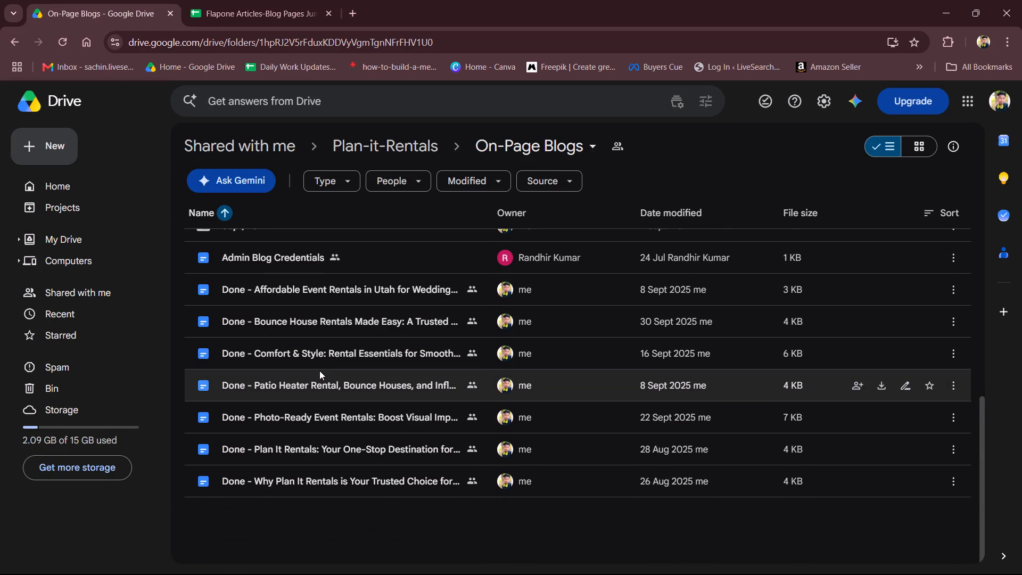
Reload the On-Page Blogs folder and create a blank Google Sheets spreadsheet in it, shared with the folder's people.
{"action": "key", "text": "ctrl+r"}
{"action": "scroll", "coordinate": [325, 366], "scroll_direction": "down", "scroll_amount": 2}
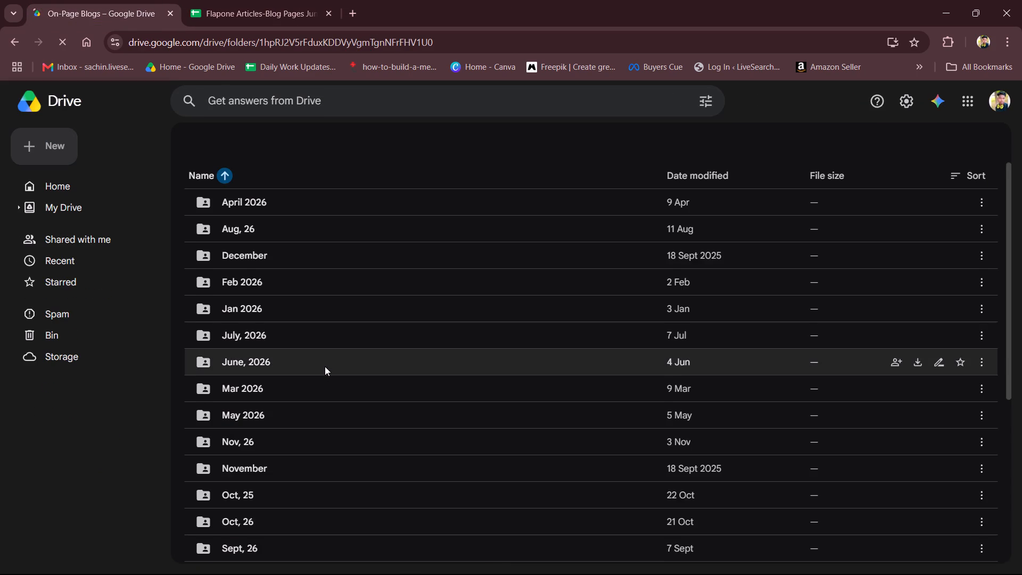
{"action": "scroll", "coordinate": [325, 366], "scroll_direction": "down", "scroll_amount": 3}
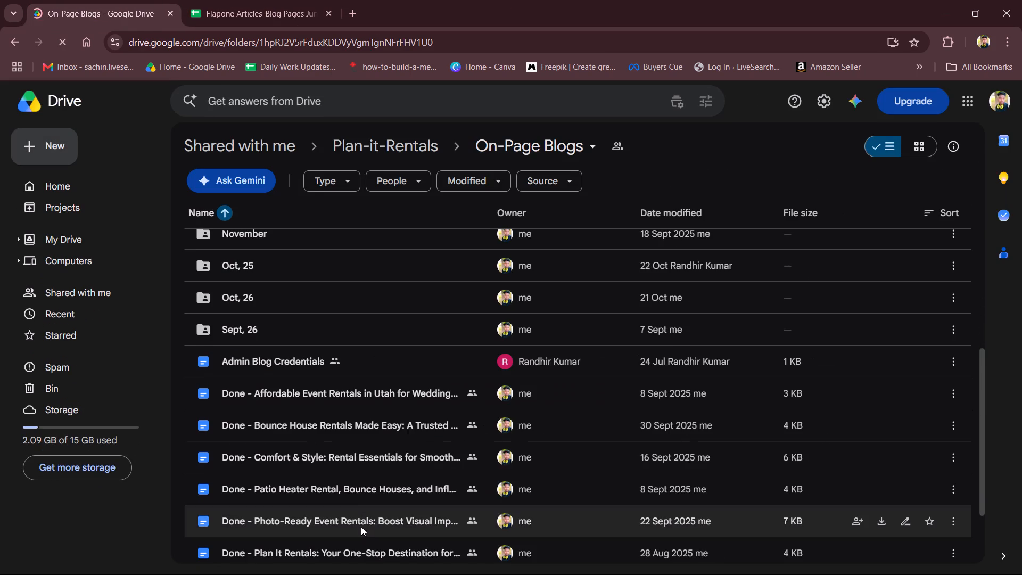
{"action": "scroll", "coordinate": [313, 476], "scroll_direction": "down", "scroll_amount": 7}
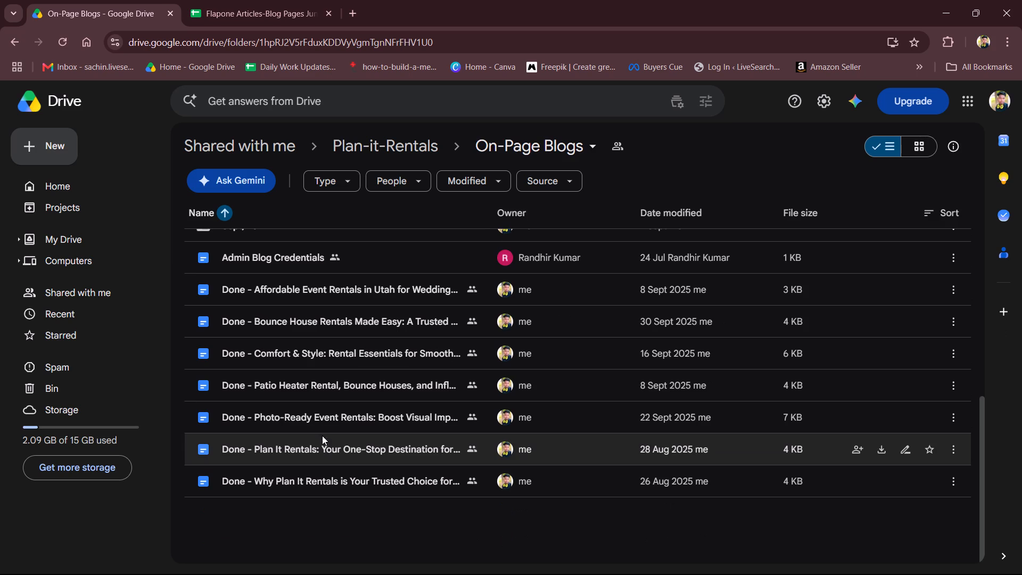
{"action": "scroll", "coordinate": [322, 434], "scroll_direction": "up", "scroll_amount": 10}
{"action": "scroll", "coordinate": [321, 431], "scroll_direction": "down", "scroll_amount": 7}
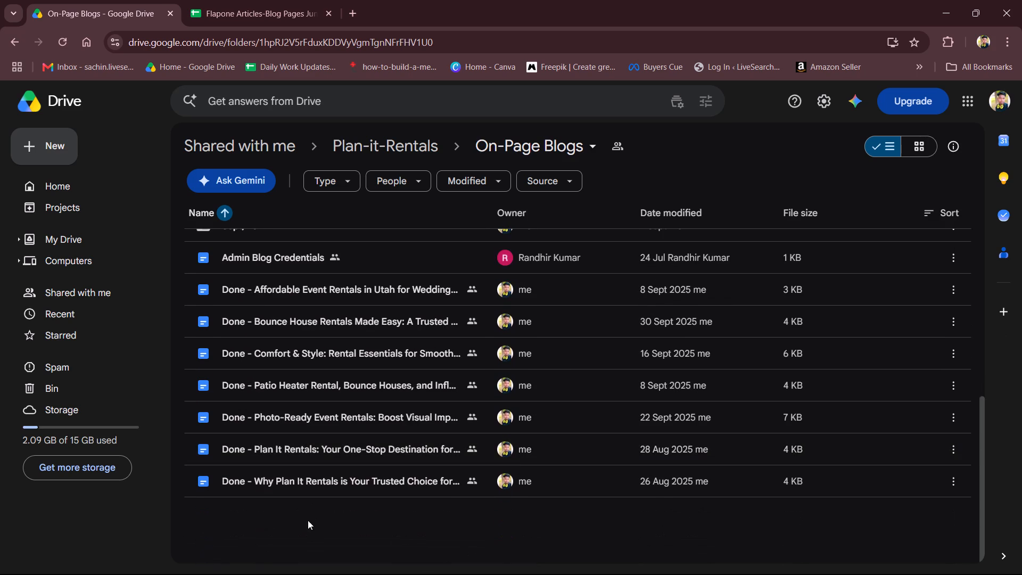
{"action": "right_click", "coordinate": [308, 520]}
{"action": "left_click", "coordinate": [375, 418]}
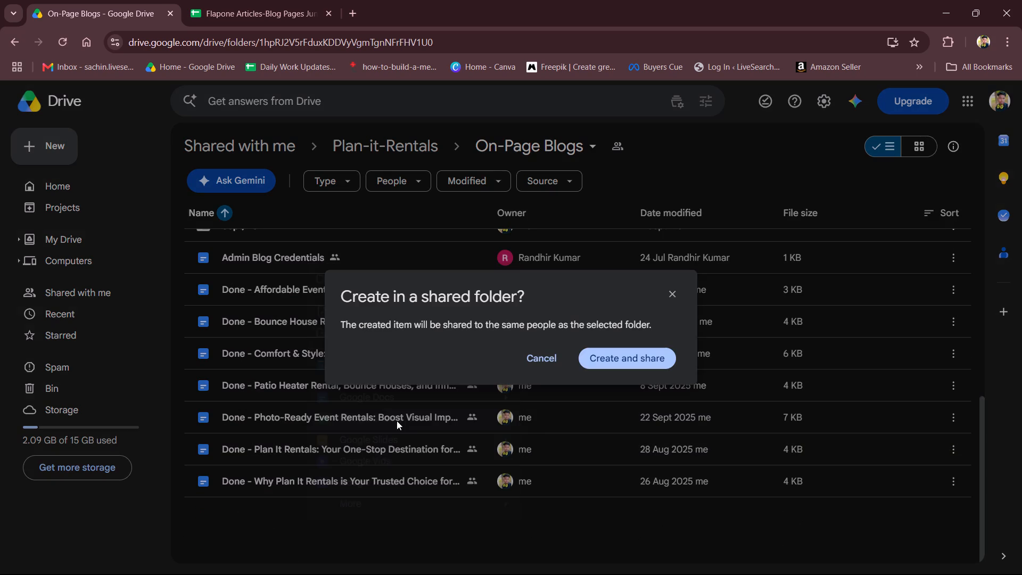
{"action": "left_click", "coordinate": [602, 363]}
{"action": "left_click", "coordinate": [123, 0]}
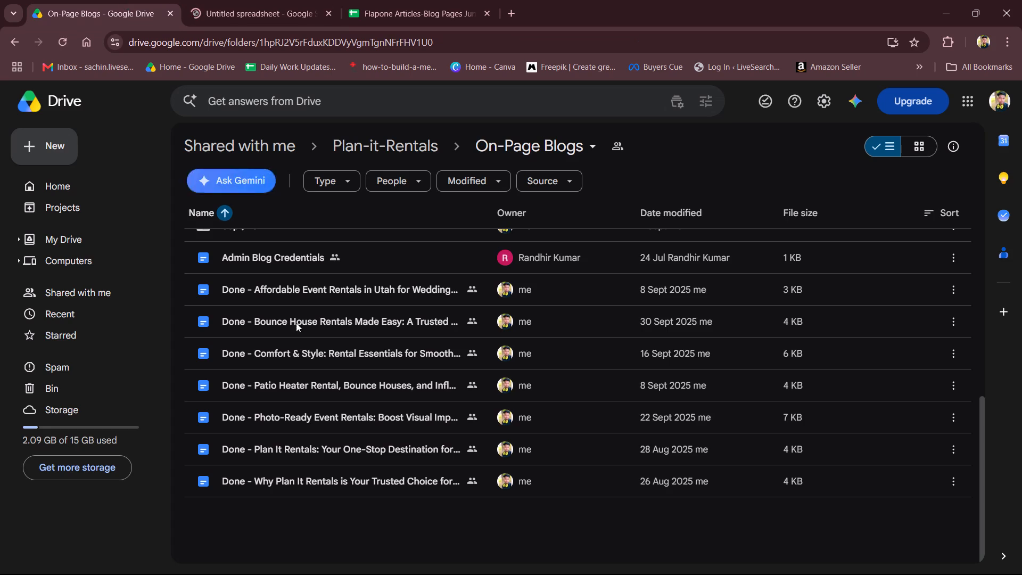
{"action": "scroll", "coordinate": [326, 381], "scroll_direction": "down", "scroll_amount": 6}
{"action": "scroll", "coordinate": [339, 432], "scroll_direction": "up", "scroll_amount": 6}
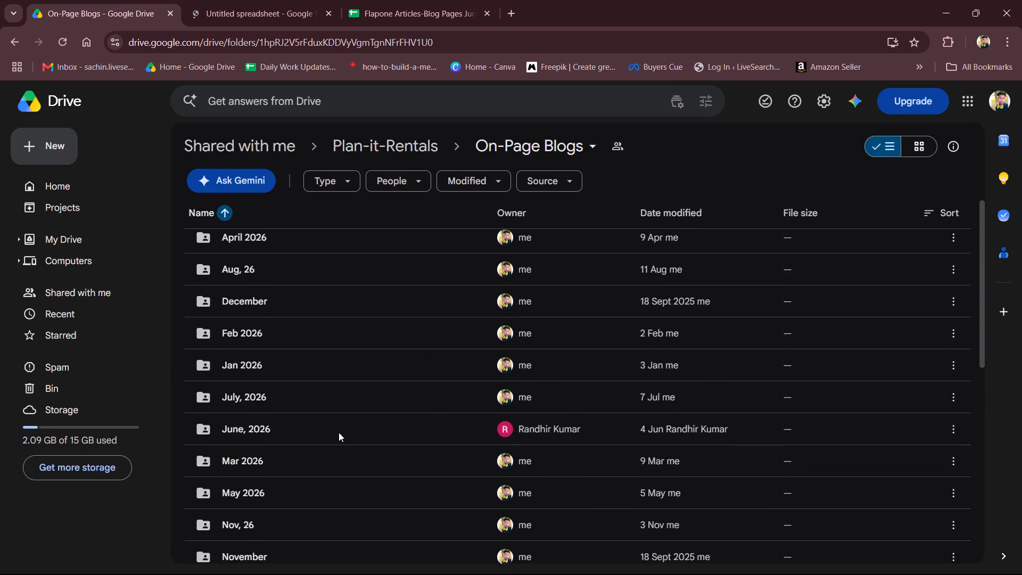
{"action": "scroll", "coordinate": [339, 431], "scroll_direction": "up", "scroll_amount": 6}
Rename the new untitled spreadsheet as "Plan-it rentals rewrite blog with humanize content" and close the Gemini side pane.
{"action": "left_click", "coordinate": [217, 0]}
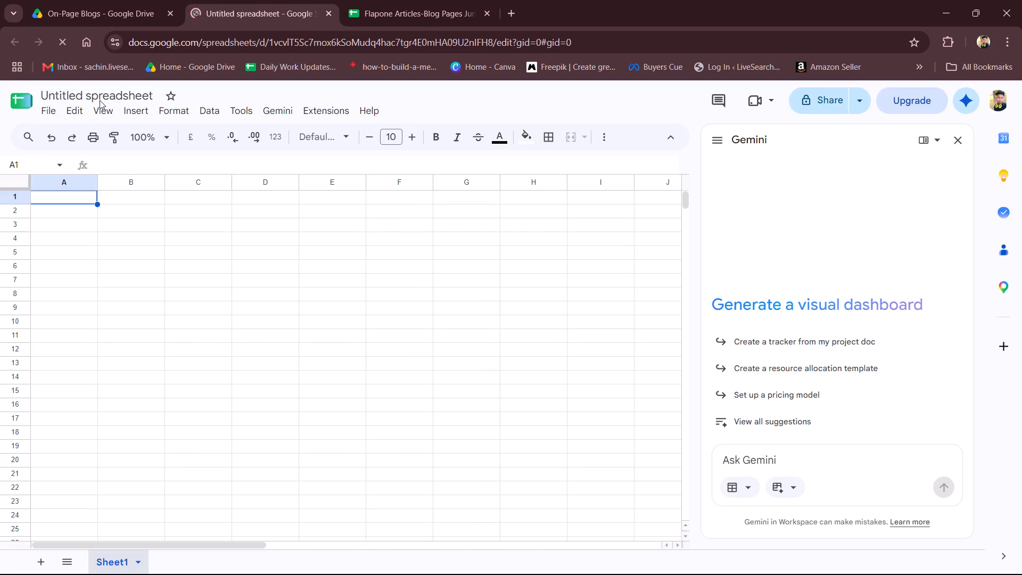
{"action": "left_click", "coordinate": [100, 100]}
{"action": "left_click", "coordinate": [101, 94]}
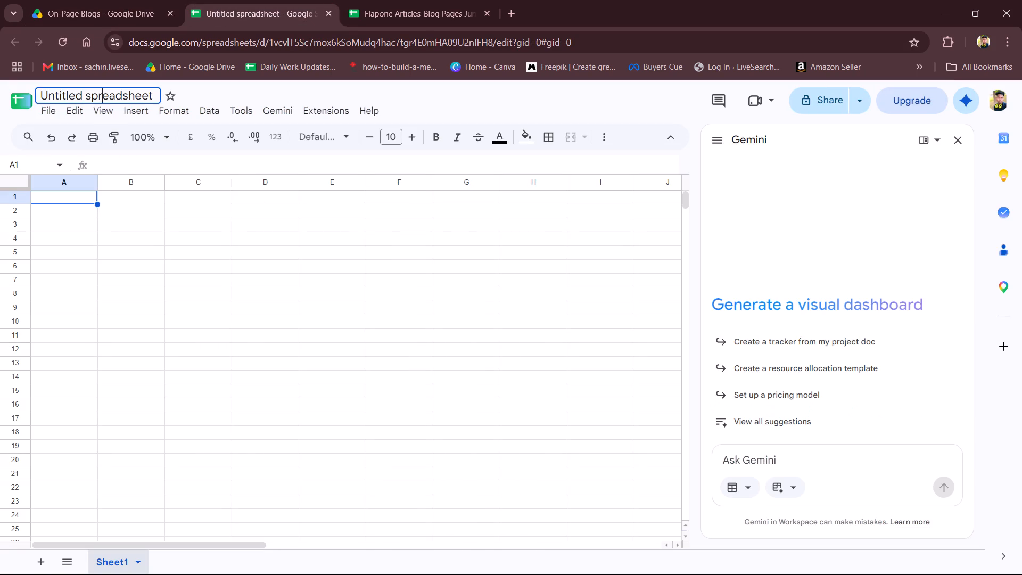
{"action": "key", "text": "ctrl+a"}
{"action": "type", "text": "Plan"}
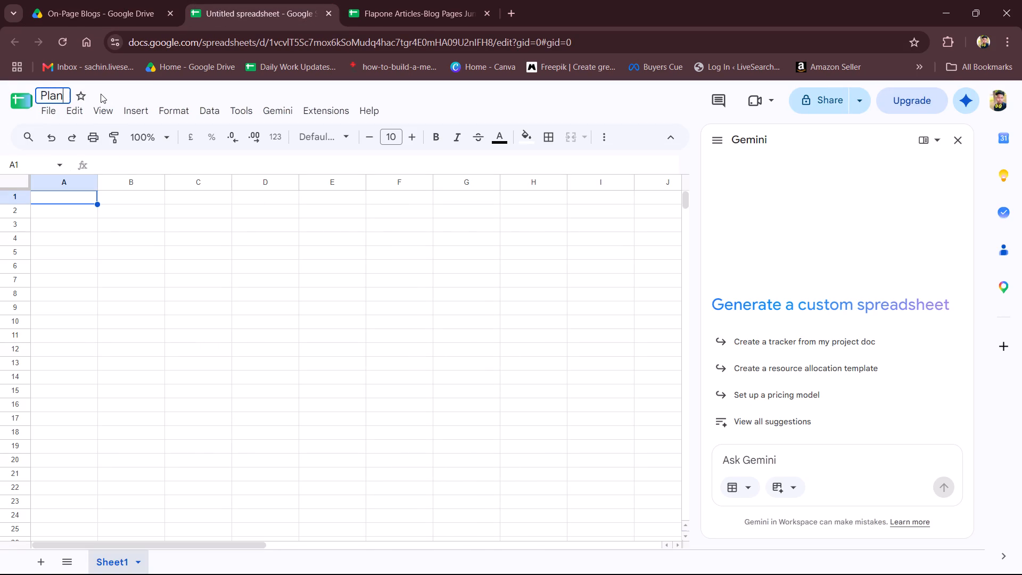
{"action": "type", "text": "-it"}
{"action": "key", "text": "space"}
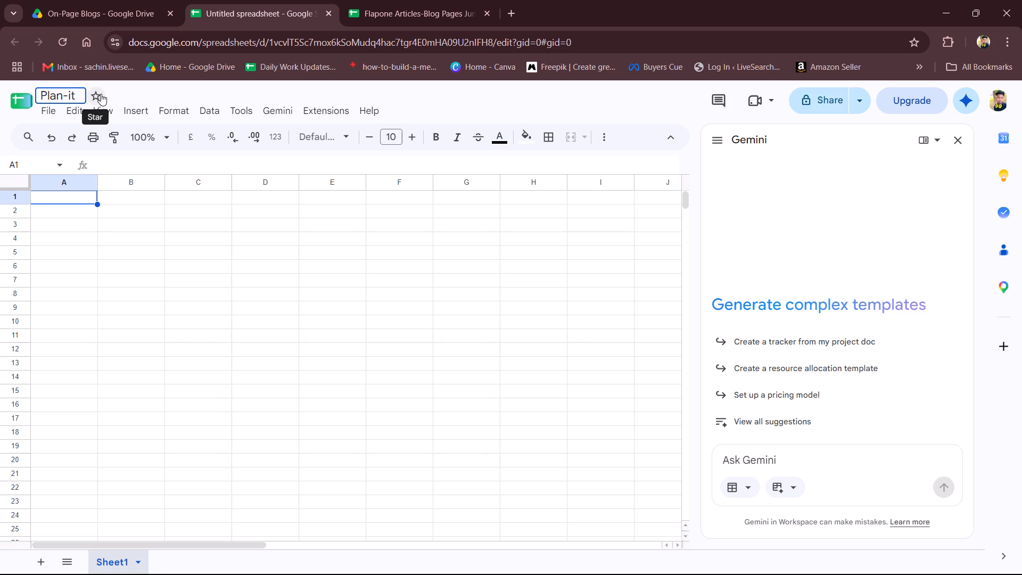
{"action": "type", "text": "rentals"}
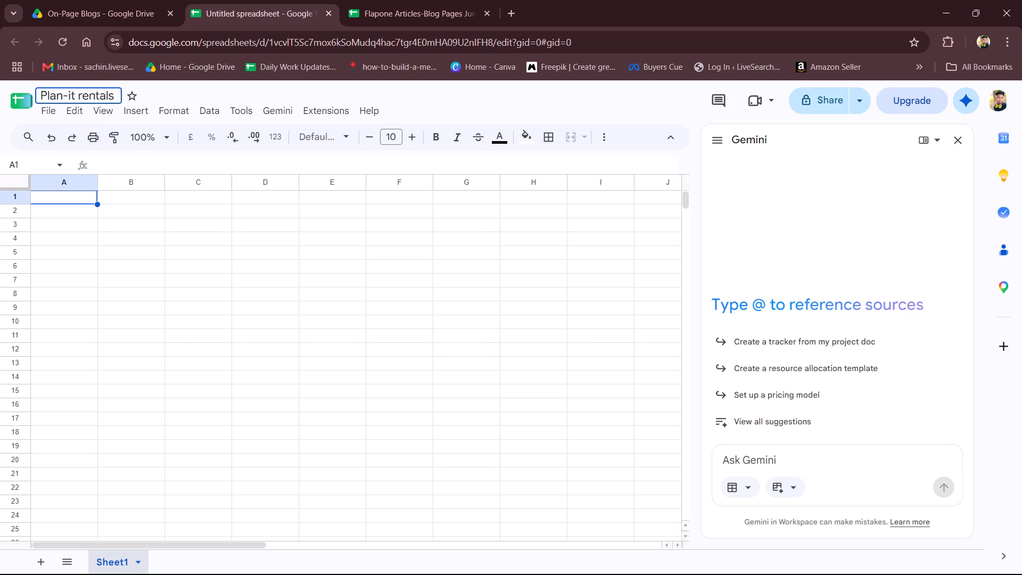
{"action": "key", "text": "space"}
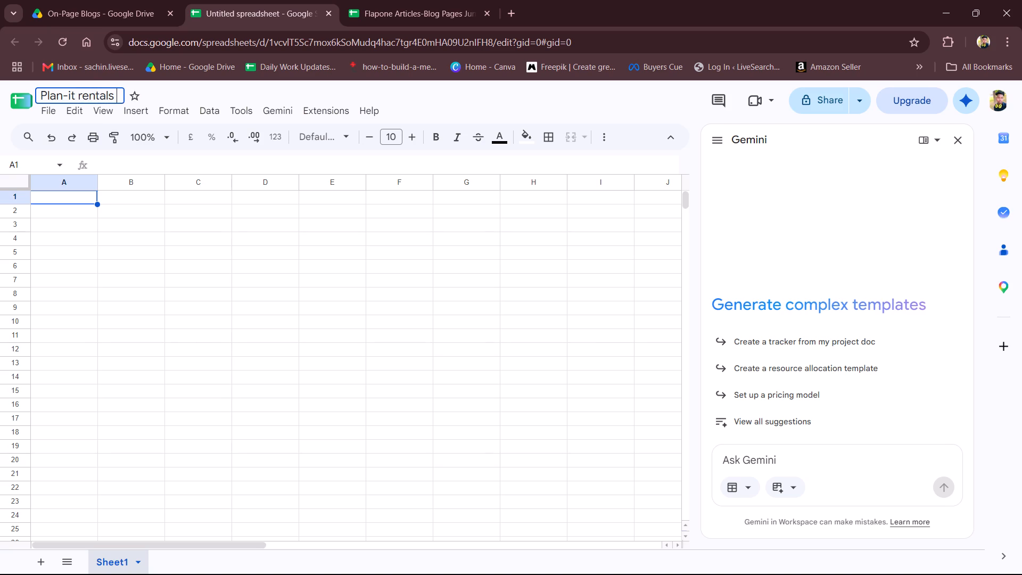
{"action": "type", "text": "re"}
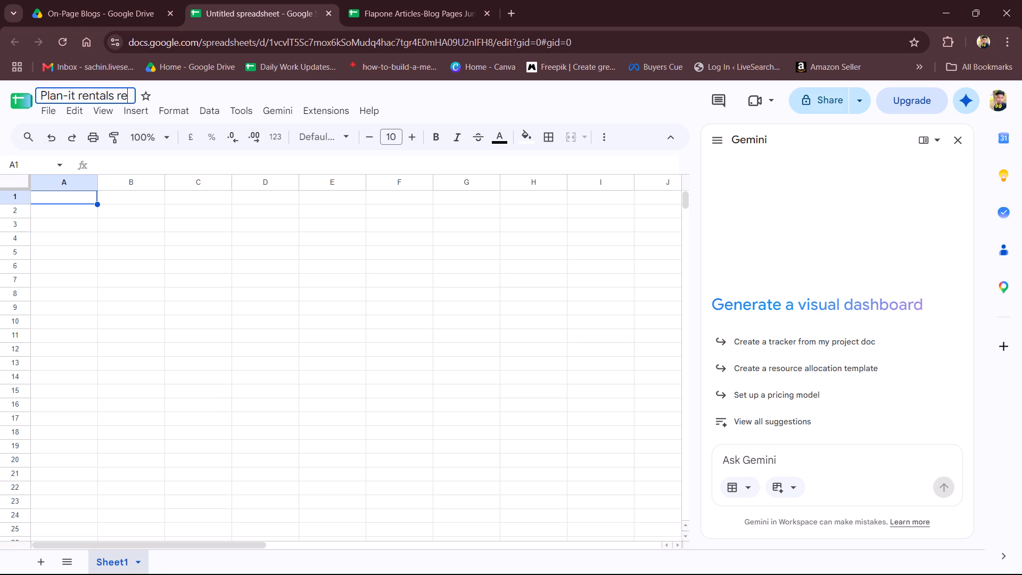
{"action": "type", "text": "write"}
{"action": "key", "text": "space"}
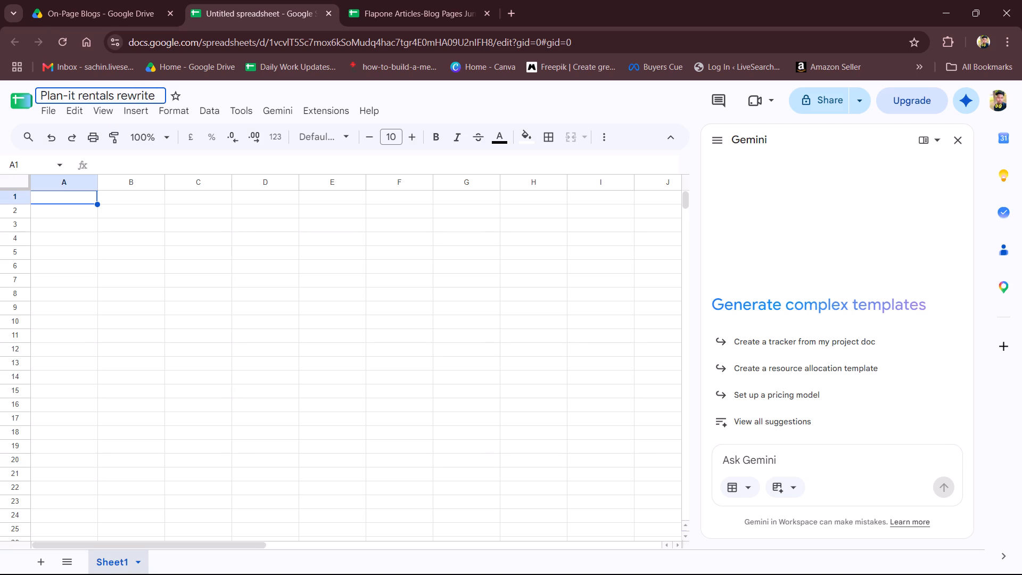
{"action": "type", "text": "blog"}
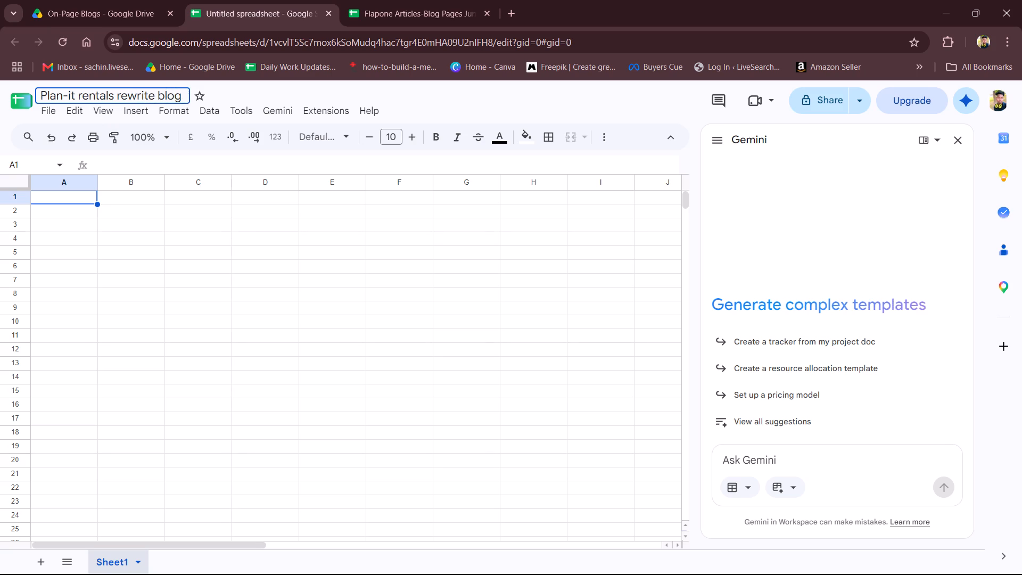
{"action": "key", "text": "space"}
{"action": "type", "text": "with"}
{"action": "key", "text": "space"}
{"action": "type", "text": "hun"}
{"action": "key", "text": "BackSpace"}
{"action": "type", "text": "manize"}
{"action": "key", "text": "space"}
{"action": "type", "text": "content"}
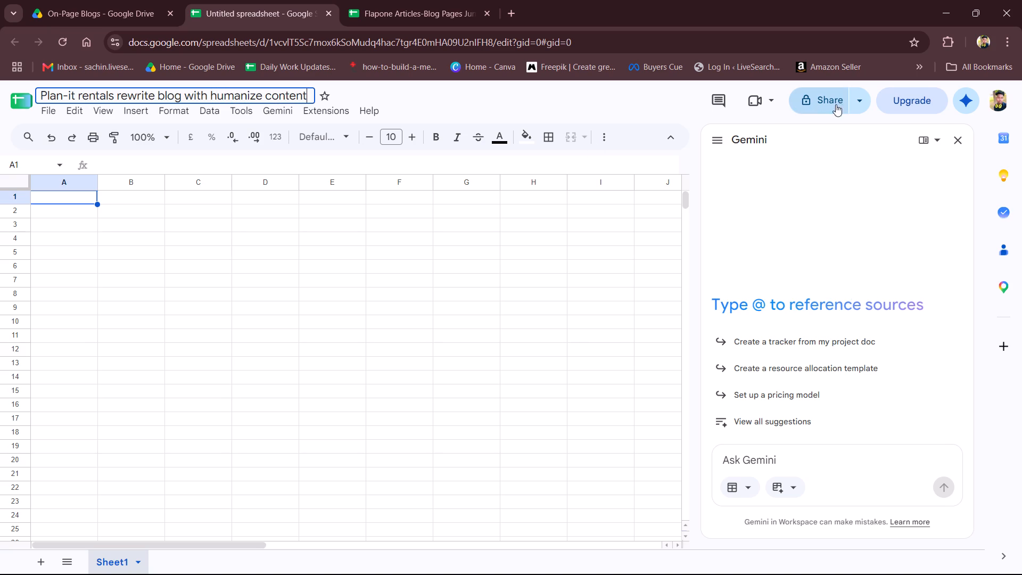
{"action": "left_click", "coordinate": [967, 142]}
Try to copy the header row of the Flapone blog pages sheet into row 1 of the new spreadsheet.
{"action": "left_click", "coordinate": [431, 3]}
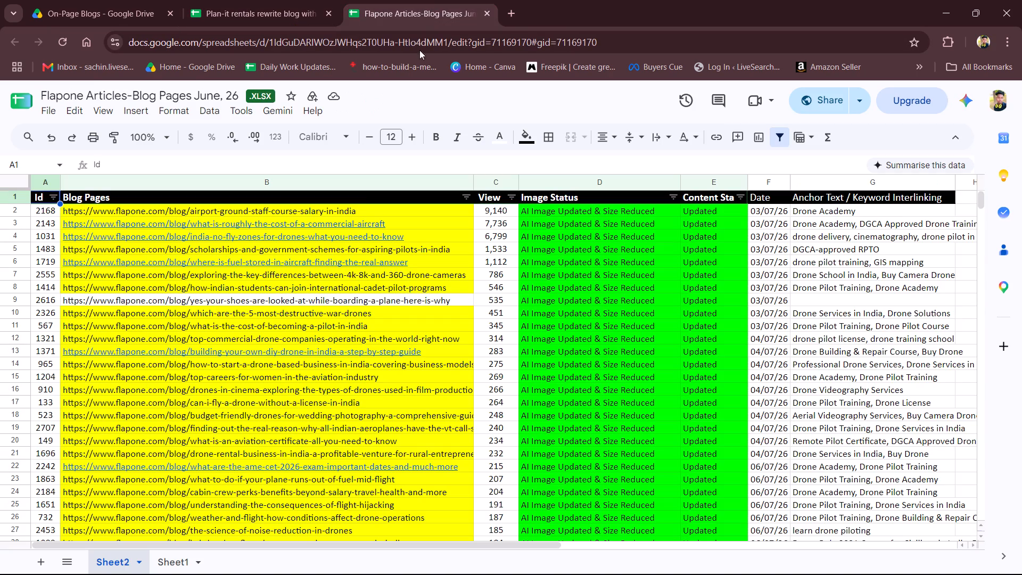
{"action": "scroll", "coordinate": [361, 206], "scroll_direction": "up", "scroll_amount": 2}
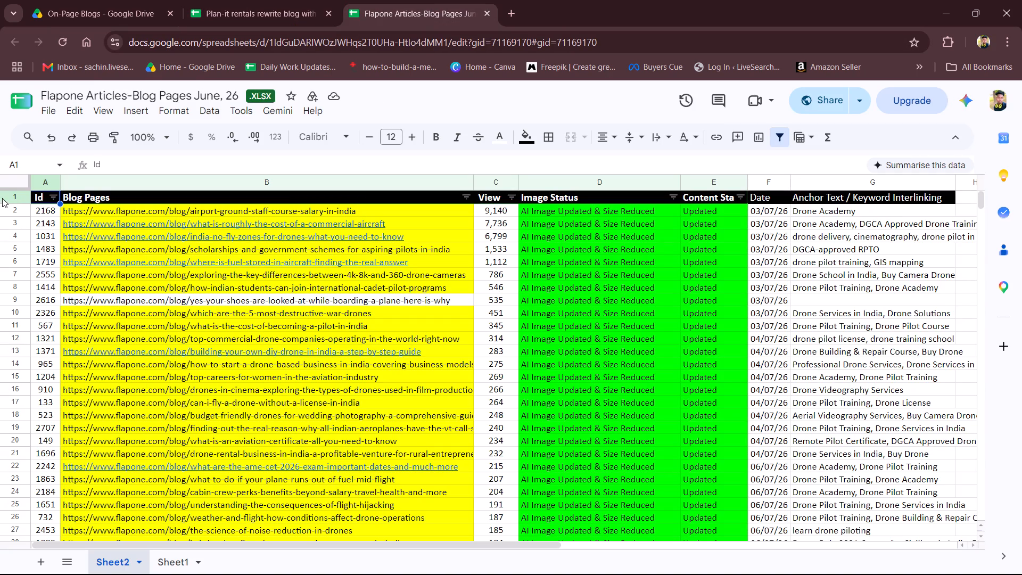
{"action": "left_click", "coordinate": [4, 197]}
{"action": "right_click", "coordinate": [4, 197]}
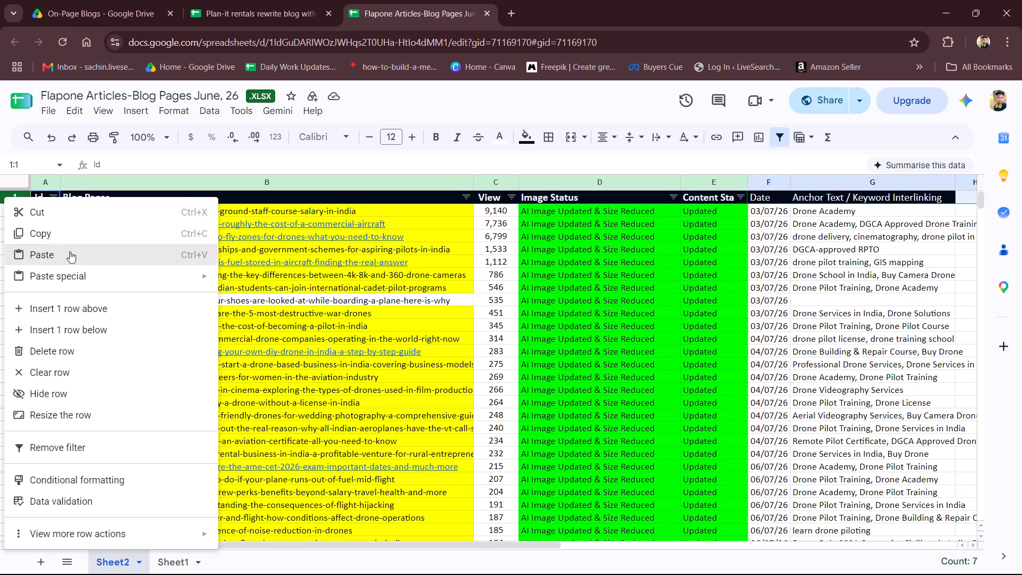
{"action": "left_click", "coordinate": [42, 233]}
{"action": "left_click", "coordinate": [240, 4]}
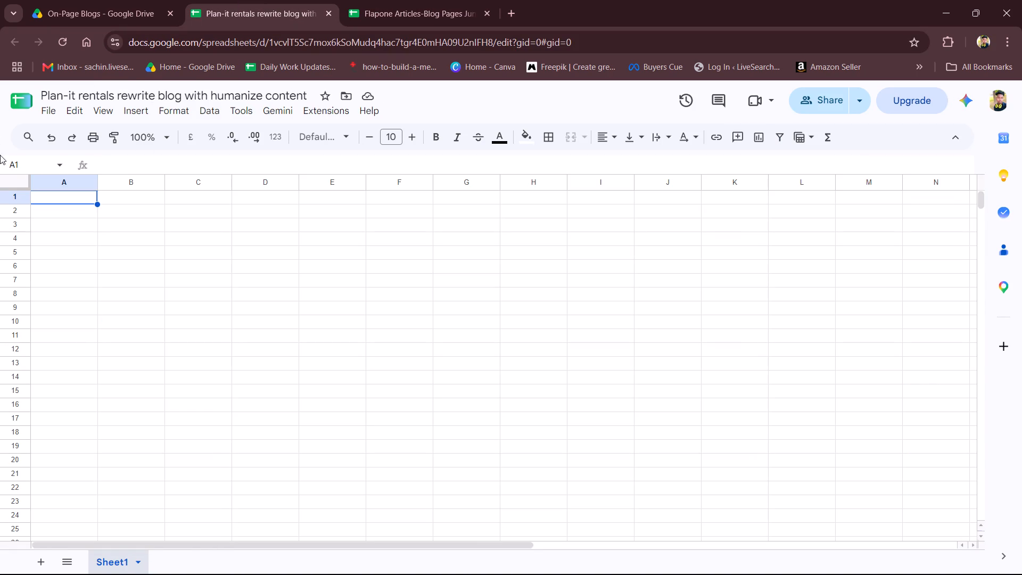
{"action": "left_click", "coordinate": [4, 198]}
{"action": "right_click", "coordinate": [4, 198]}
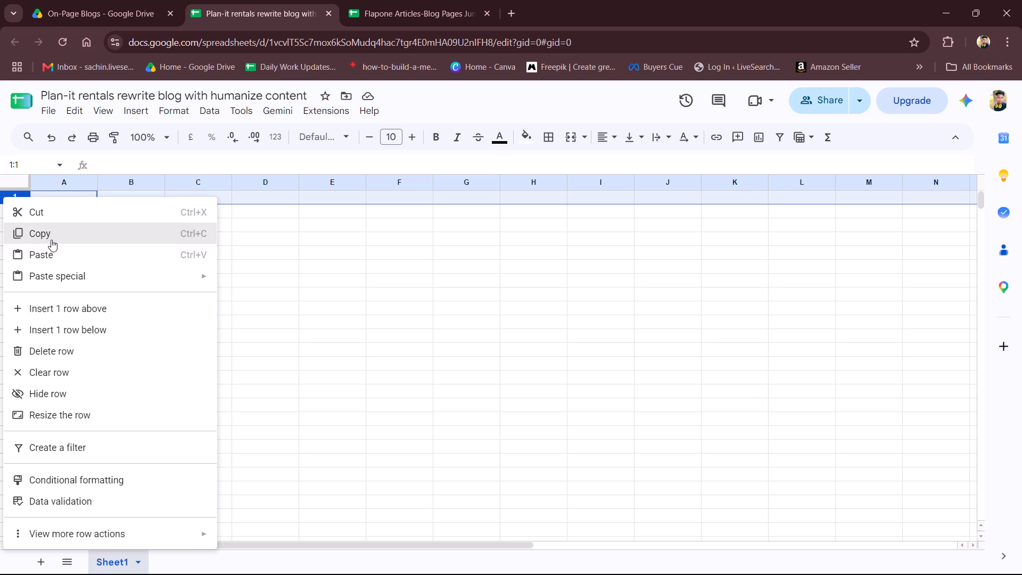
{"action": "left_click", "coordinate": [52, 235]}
Copy header row 1 of the Flapone blog pages sheet and paste it into row 1 of the Plan-it rentals spreadsheet.
{"action": "left_click", "coordinate": [404, 0]}
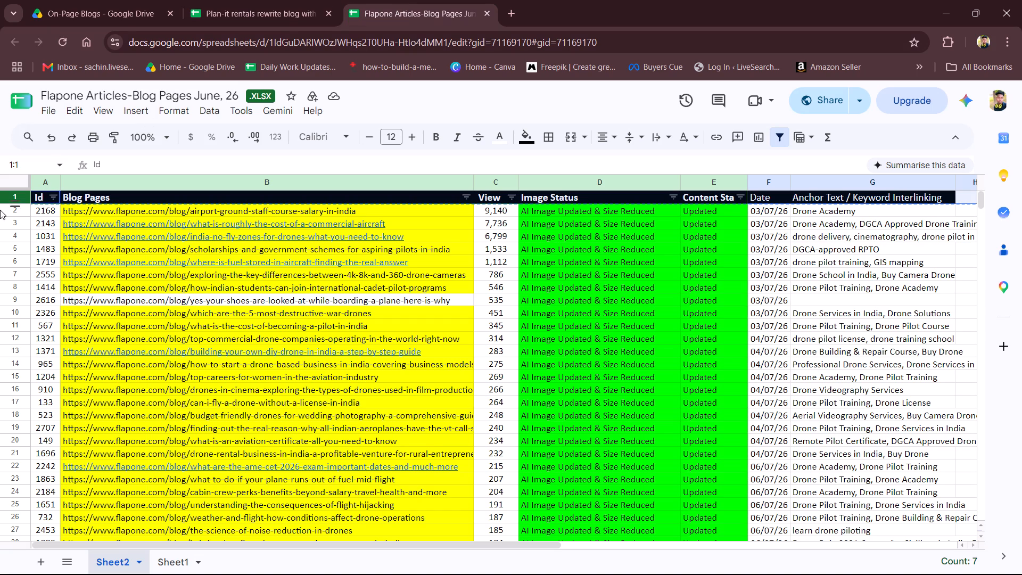
{"action": "right_click", "coordinate": [6, 199]}
{"action": "left_click", "coordinate": [28, 239]}
{"action": "left_click", "coordinate": [205, 0]}
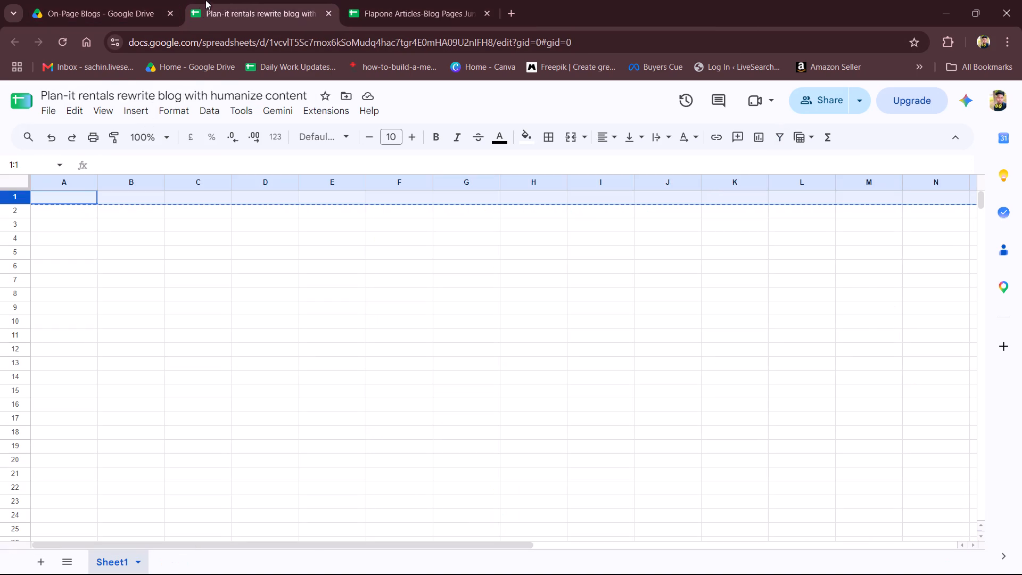
{"action": "right_click", "coordinate": [4, 200]}
{"action": "left_click", "coordinate": [35, 252]}
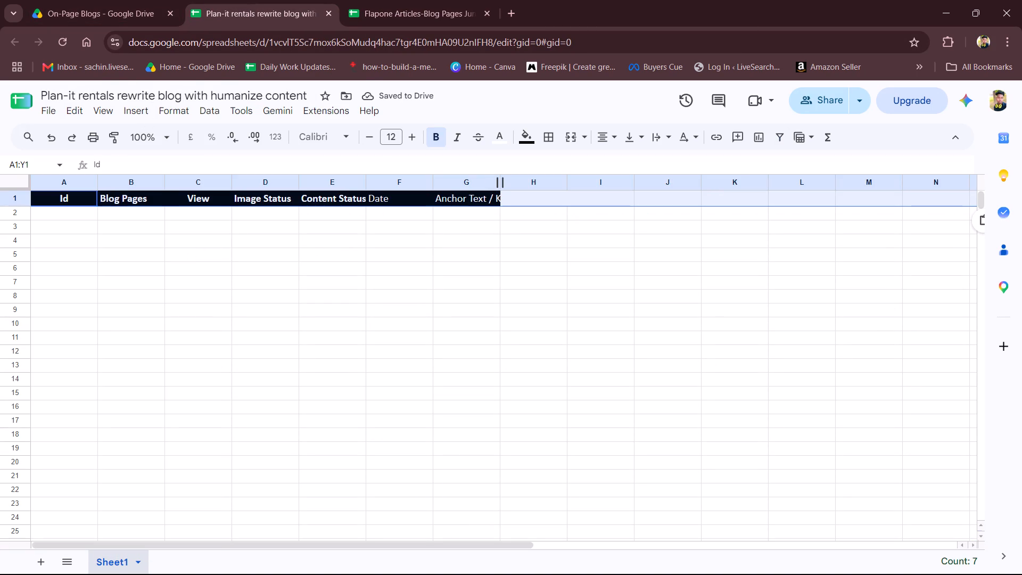
Widen column G to fit its full "Anchor Text / Keyword Interlinking" header.
{"action": "left_click_drag", "start_coordinate": [497, 184], "coordinate": [534, 186]}
{"action": "left_click_drag", "start_coordinate": [534, 186], "coordinate": [577, 186]}
{"action": "double_click", "coordinate": [583, 181]}
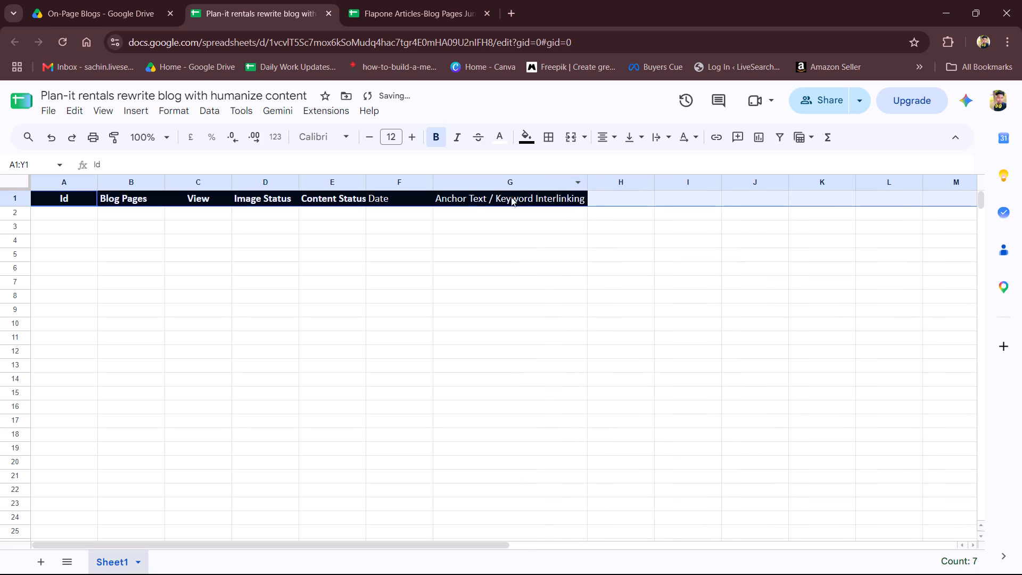
Delete the View, Image Status and Content Status columns from the Plan-it rentals spreadsheet.
{"action": "left_click", "coordinate": [394, 0]}
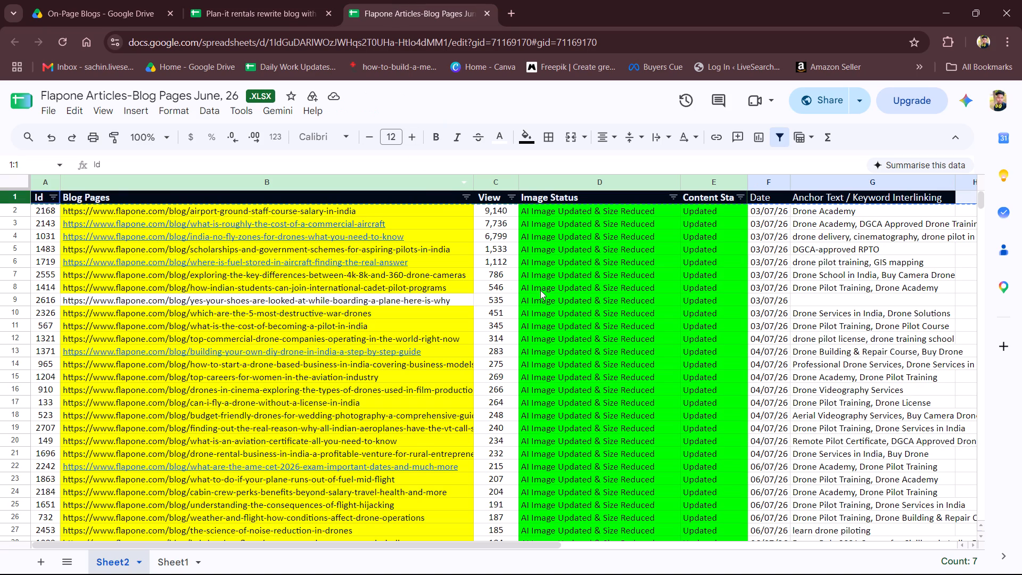
{"action": "left_click", "coordinate": [261, 0]}
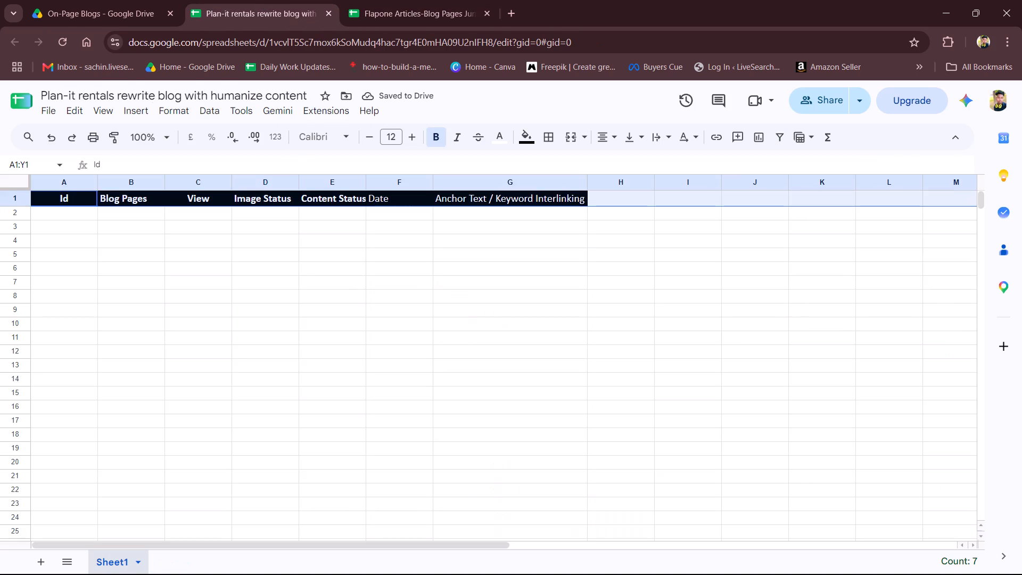
{"action": "left_click", "coordinate": [194, 189]}
{"action": "left_click", "coordinate": [194, 183]}
{"action": "right_click", "coordinate": [194, 183]}
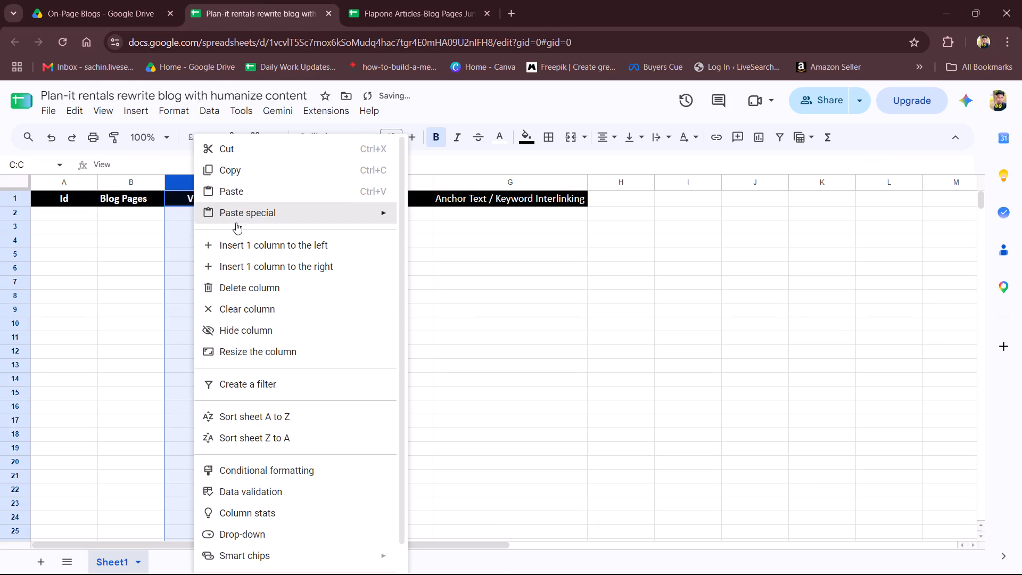
{"action": "left_click", "coordinate": [246, 291]}
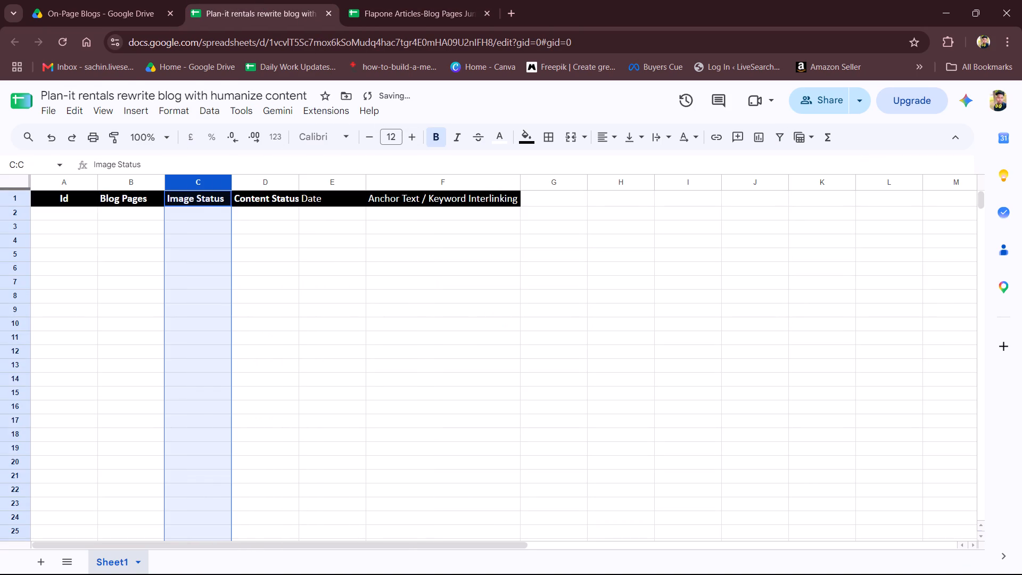
{"action": "right_click", "coordinate": [194, 185]}
{"action": "left_click", "coordinate": [239, 287]}
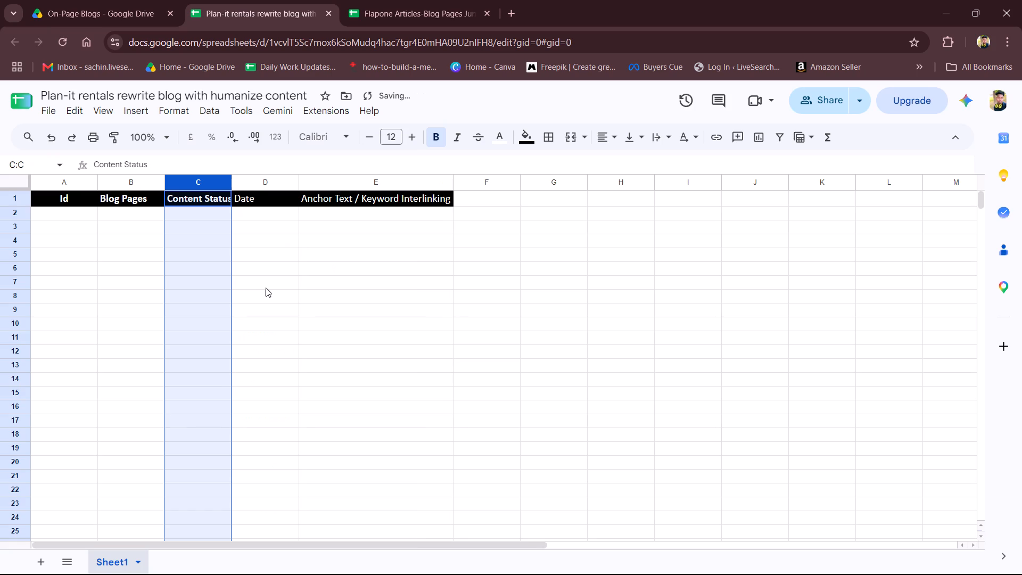
{"action": "right_click", "coordinate": [187, 183]}
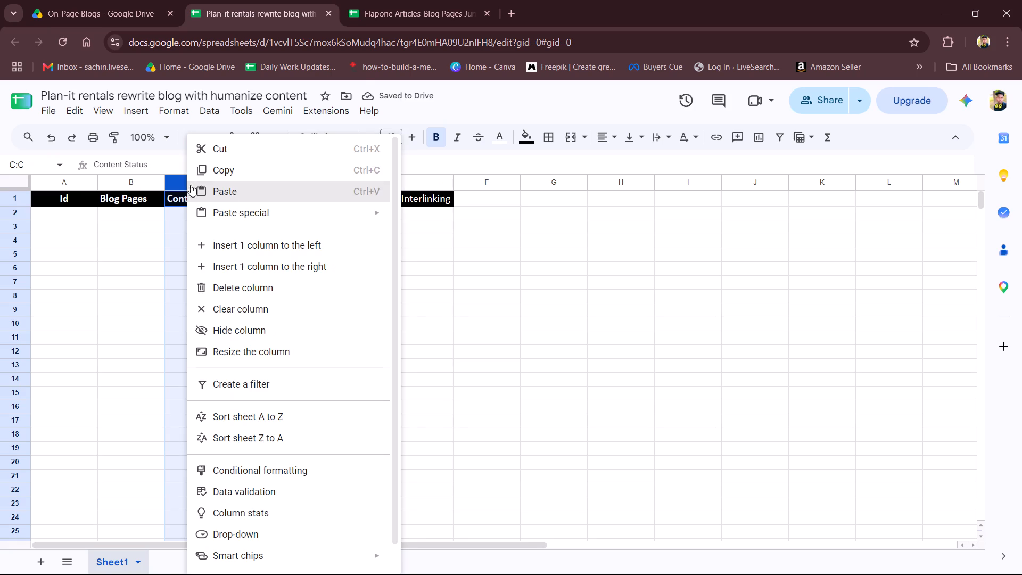
{"action": "left_click", "coordinate": [233, 285]}
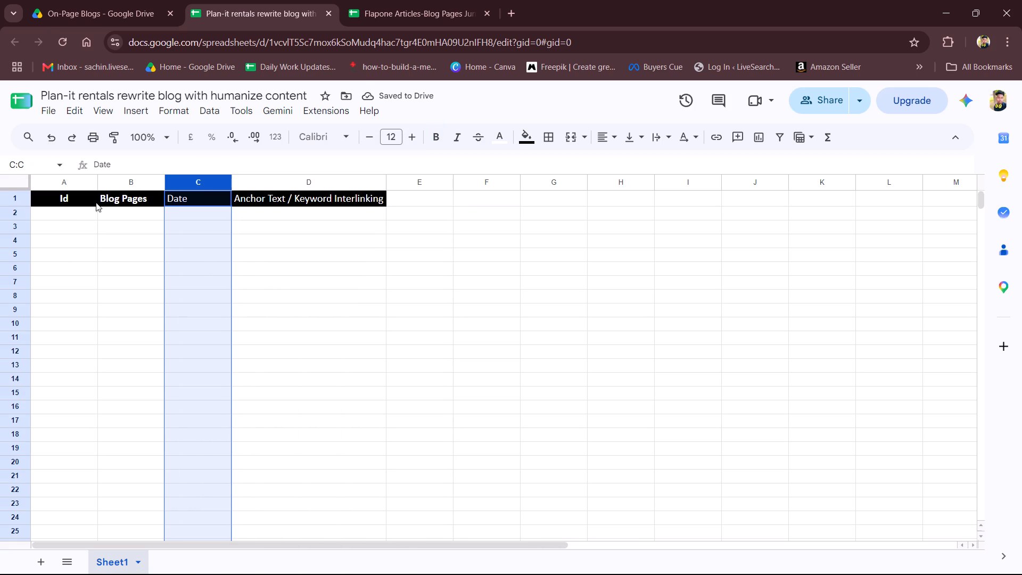
{"action": "left_click", "coordinate": [113, 217]}
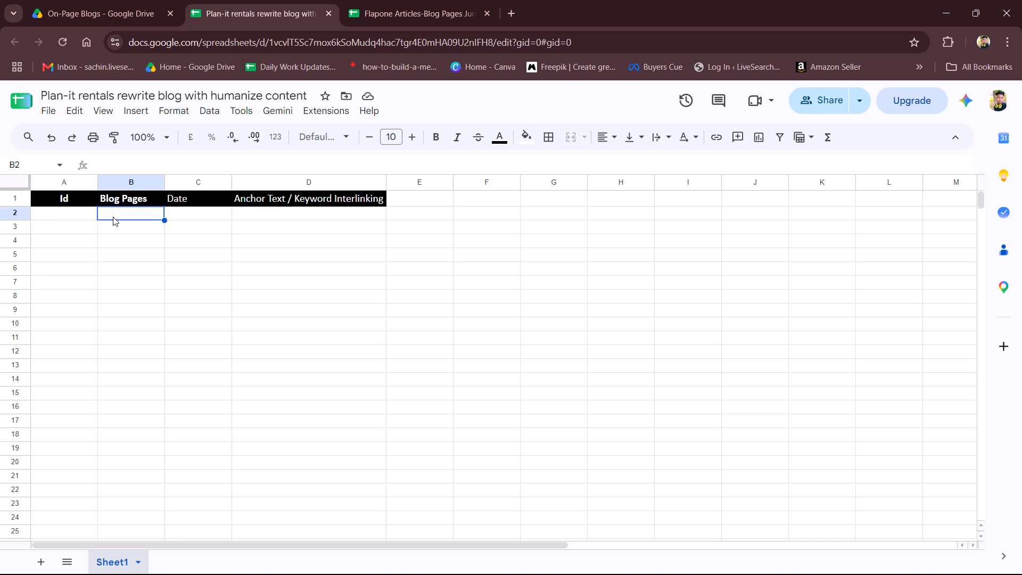
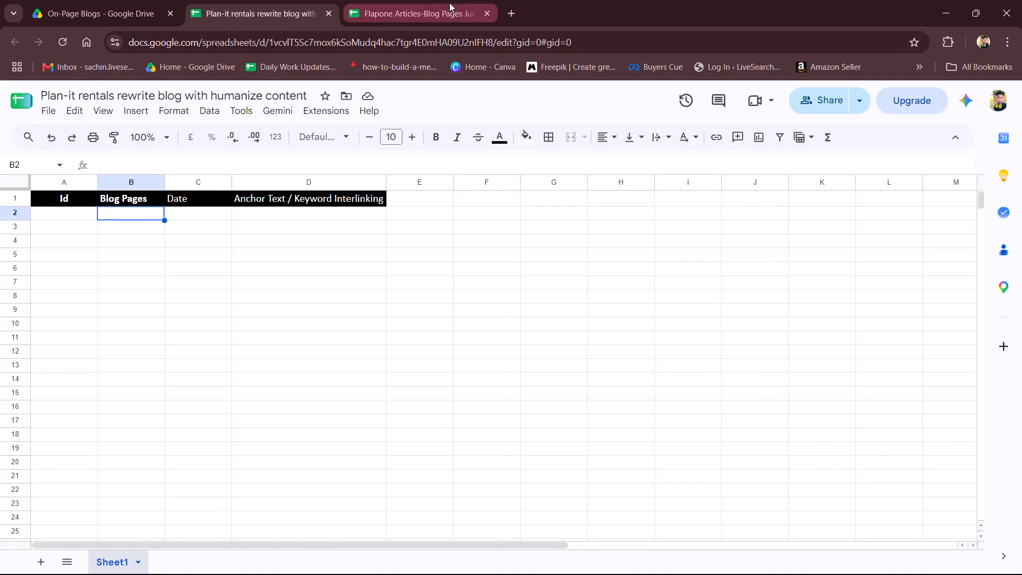
Close the Flapone Articles-Blog Pages sheet.
{"action": "left_click", "coordinate": [489, 13]}
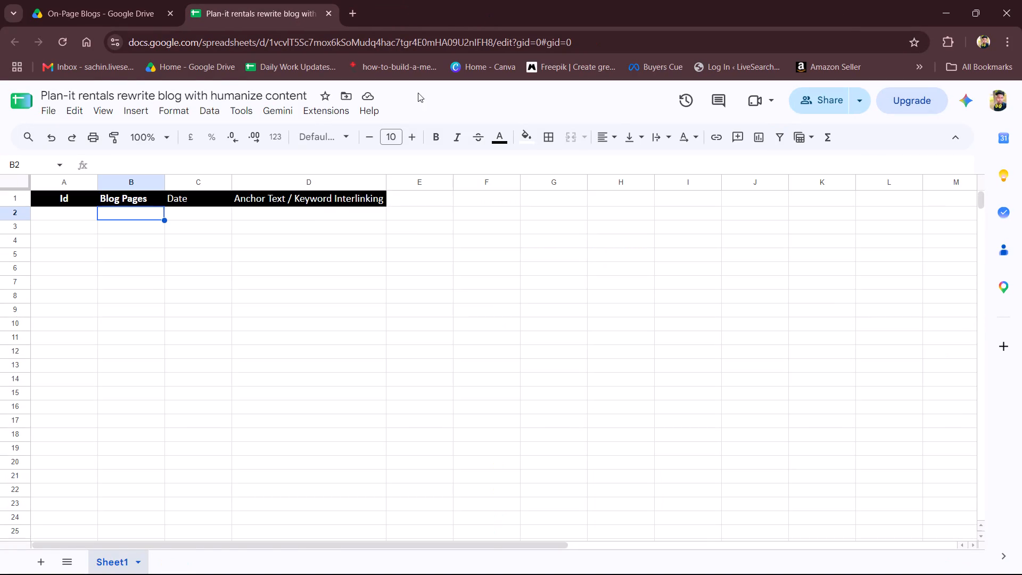
Copy the URL of the "Popcorn Machine Rental Guide for Movie Nights and Parties" post from the Plan-it Rentals blog into cell B2.
{"action": "key", "text": "alt+Tab"}
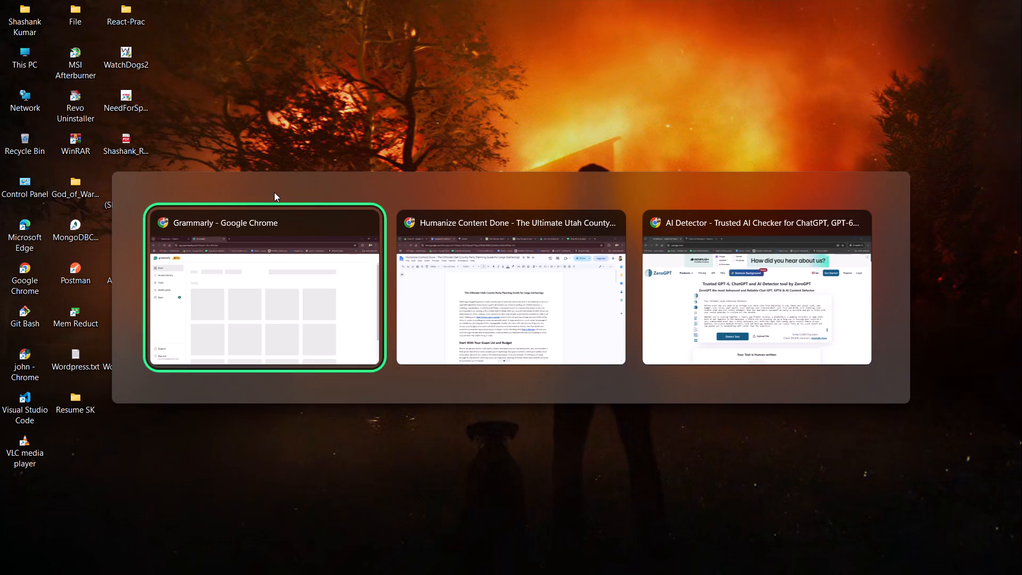
{"action": "key", "text": "alt+Tab"}
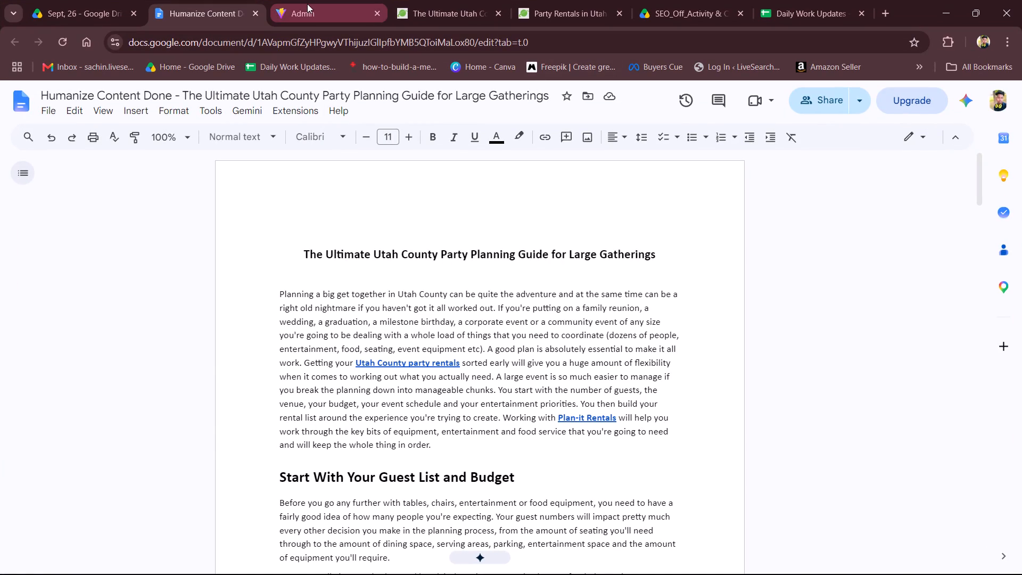
{"action": "left_click", "coordinate": [418, 18]}
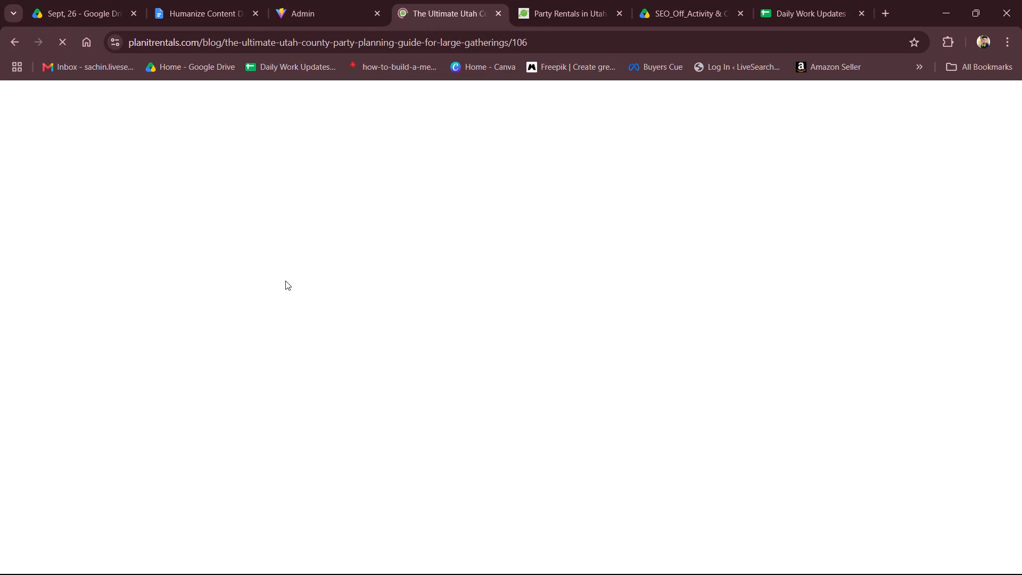
{"action": "left_click", "coordinate": [387, 171]}
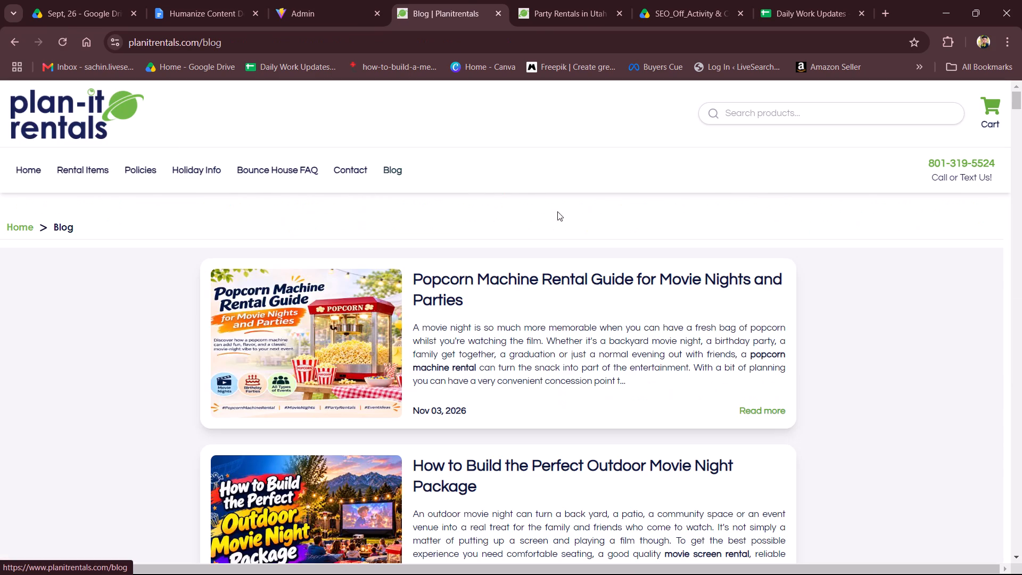
{"action": "left_click", "coordinate": [451, 283]}
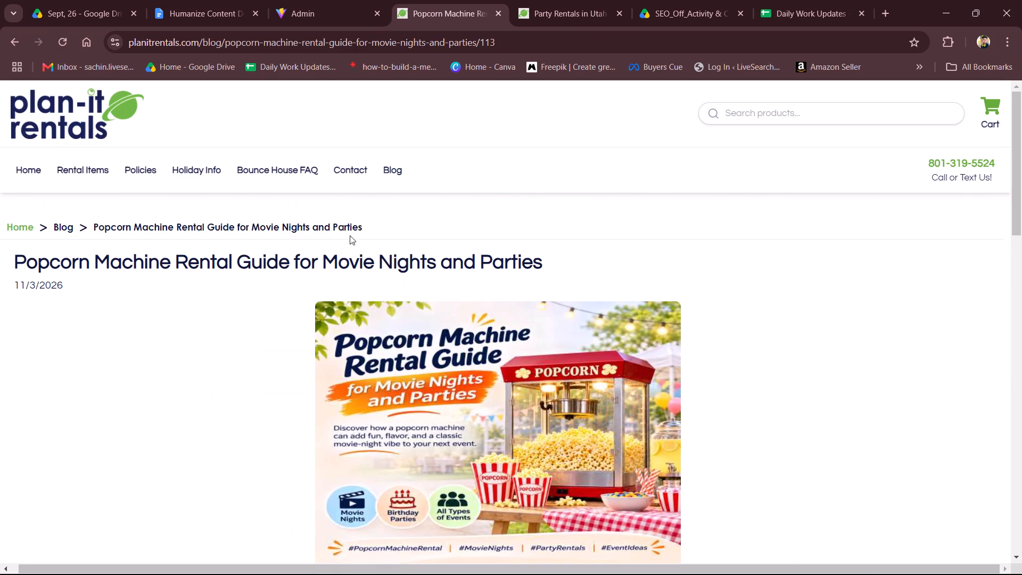
{"action": "left_click", "coordinate": [241, 44]}
{"action": "key", "text": "ctrl+c"}
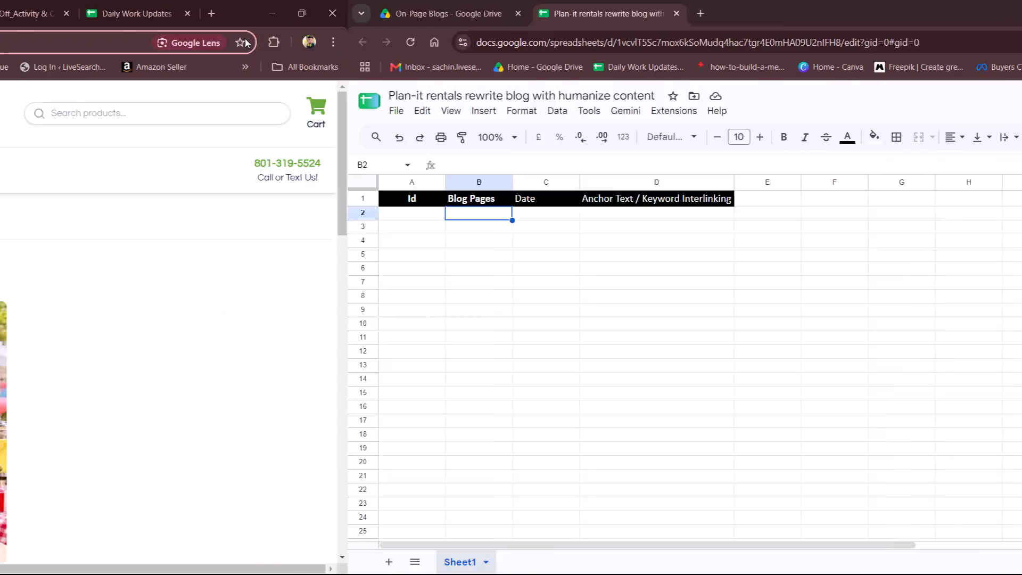
{"action": "key", "text": "ctrl+v"}
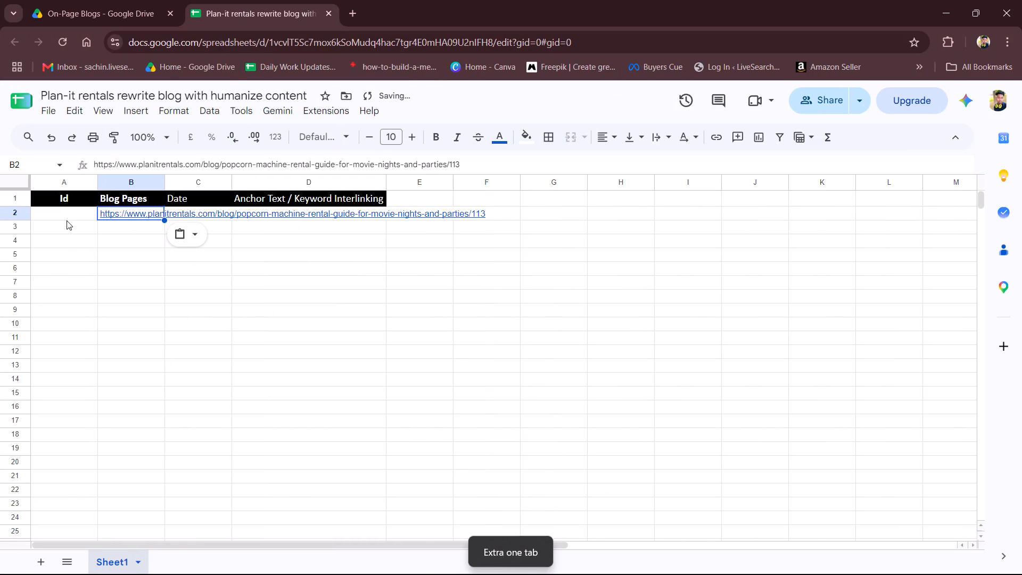
Widen the Blog Pages column to fit the full URL.
{"action": "double_click", "coordinate": [163, 184]}
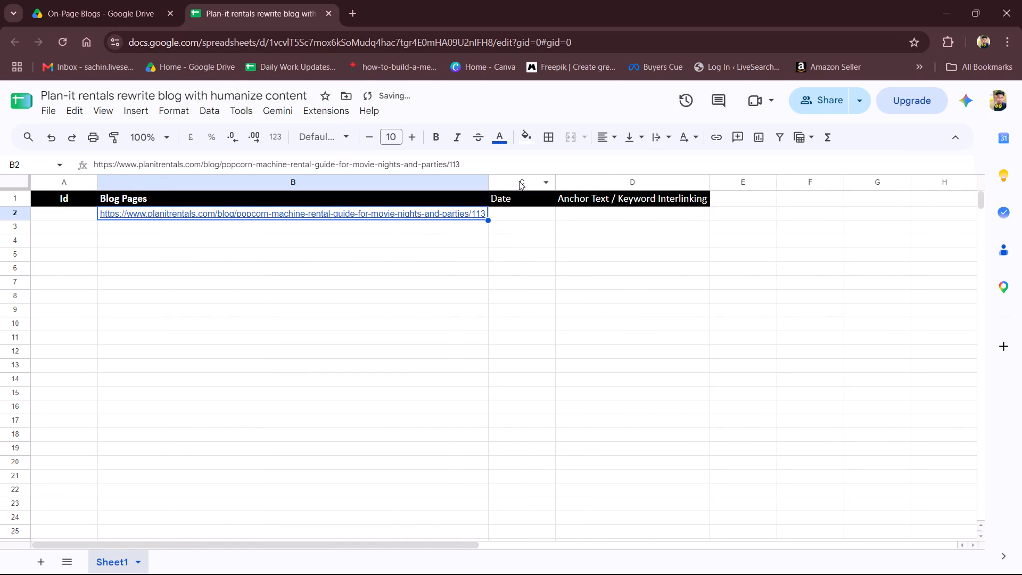
Delete the Date column from the tracking sheet.
{"action": "left_click", "coordinate": [508, 181]}
{"action": "right_click", "coordinate": [508, 180]}
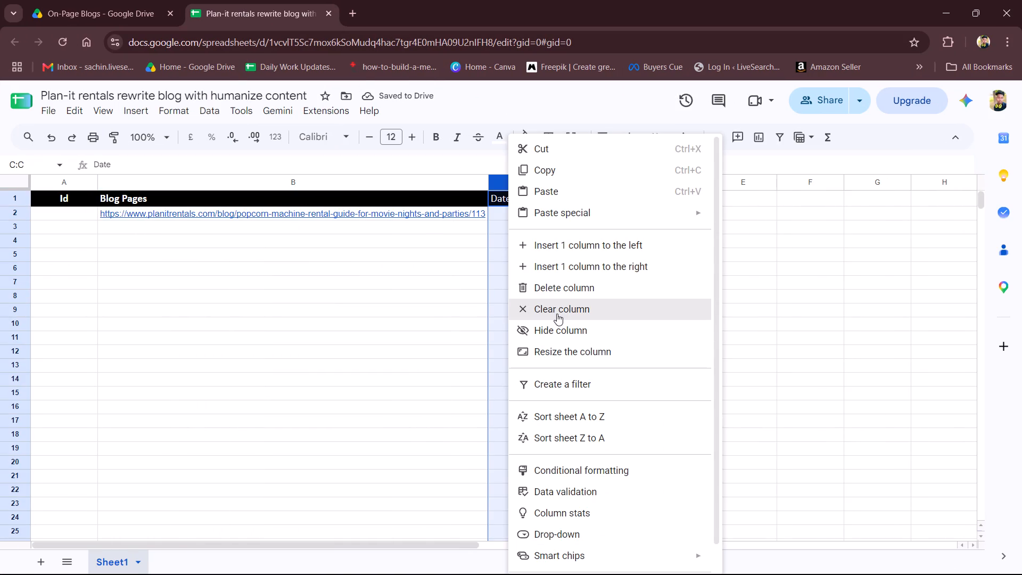
{"action": "left_click", "coordinate": [557, 290]}
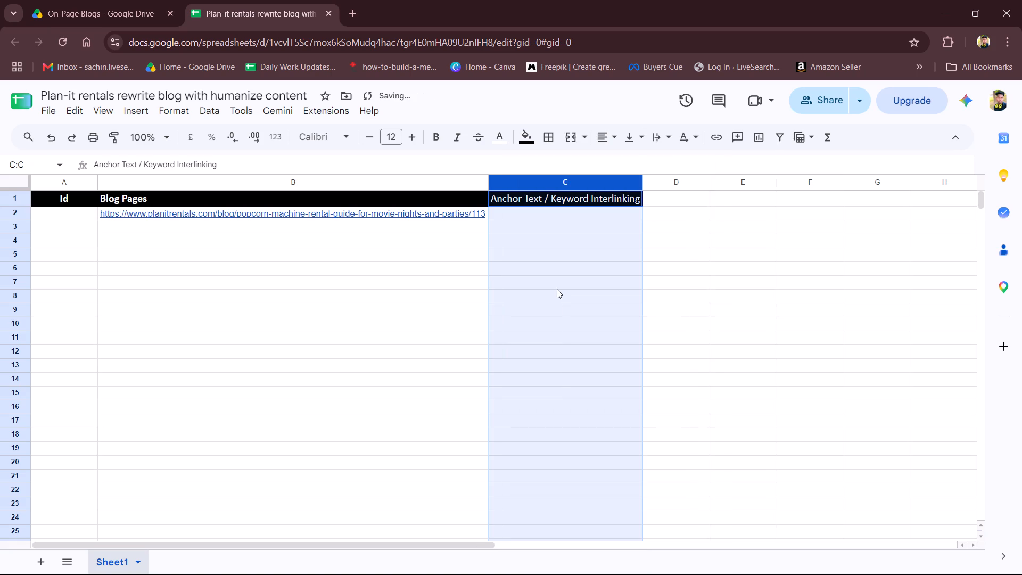
Number the first two rows 1 and 2 in the Id column.
{"action": "left_click", "coordinate": [81, 212]}
{"action": "key", "text": "1"}
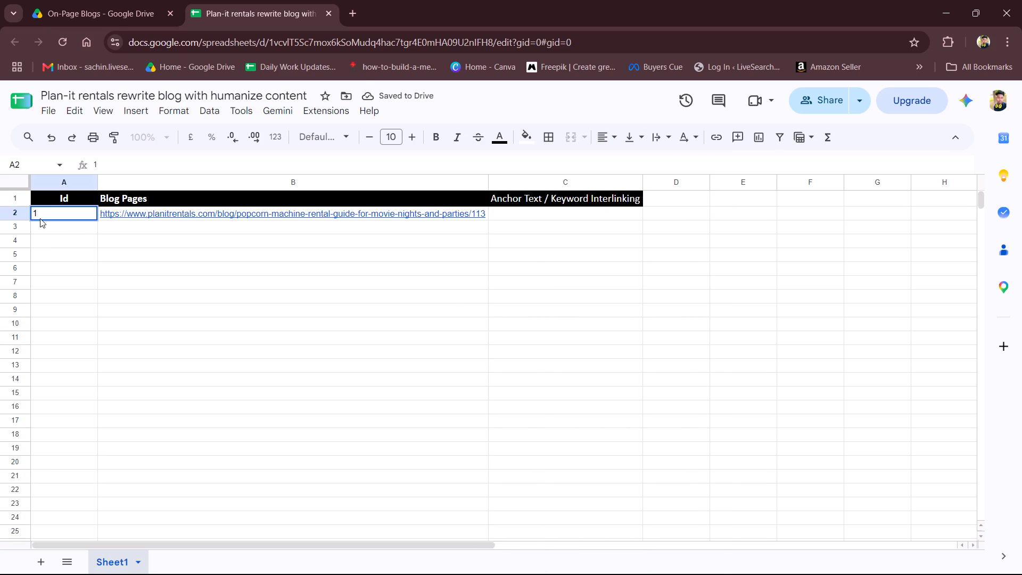
{"action": "left_click", "coordinate": [38, 233]}
{"action": "key", "text": "2"}
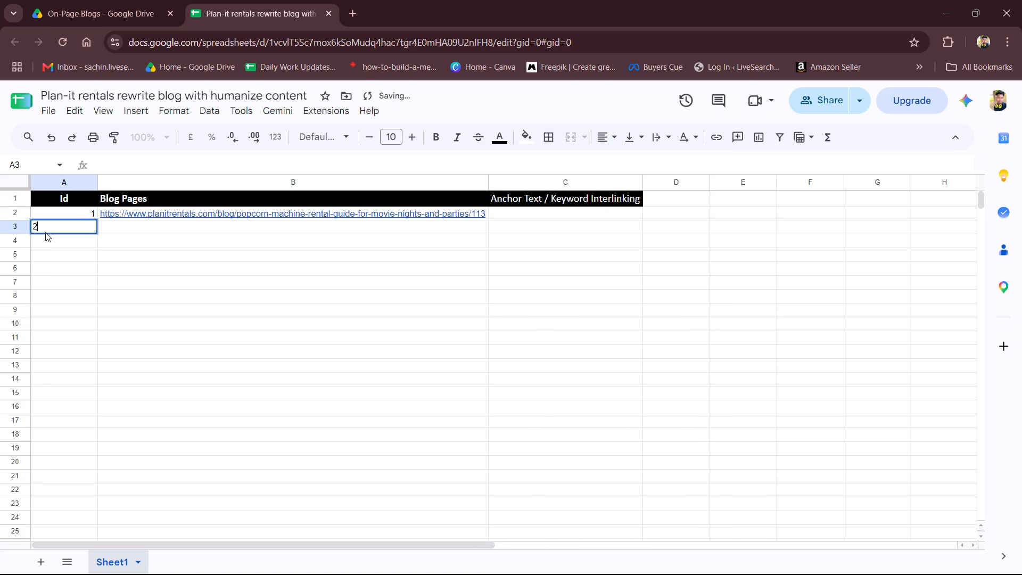
Copy the linked anchor text "popcorn machine rental" from the popcorn article into cell C2 as plain text.
{"action": "left_click", "coordinate": [541, 220]}
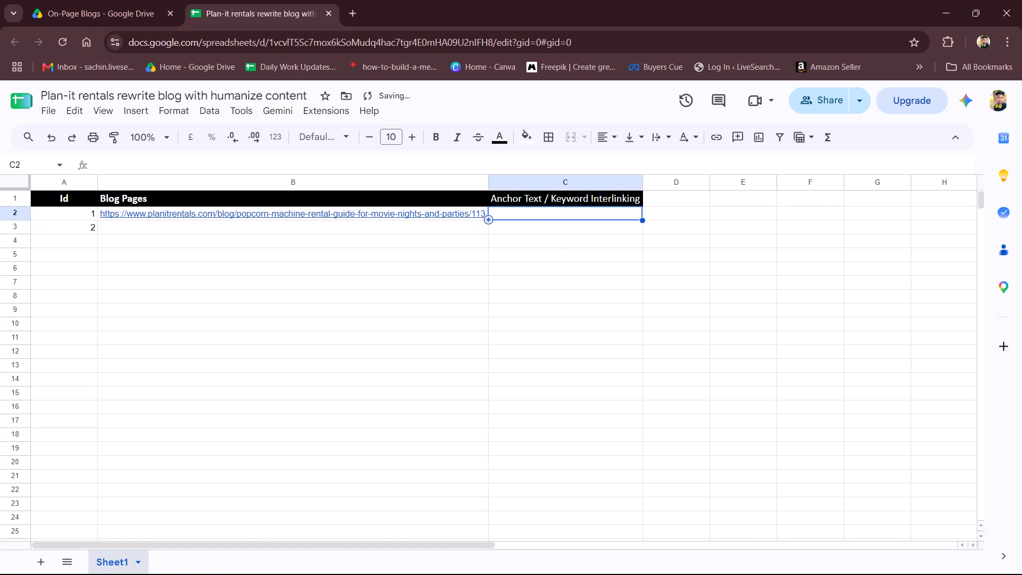
{"action": "scroll", "coordinate": [314, 272], "scroll_direction": "down", "scroll_amount": 7}
{"action": "scroll", "coordinate": [296, 302], "scroll_direction": "up", "scroll_amount": 1}
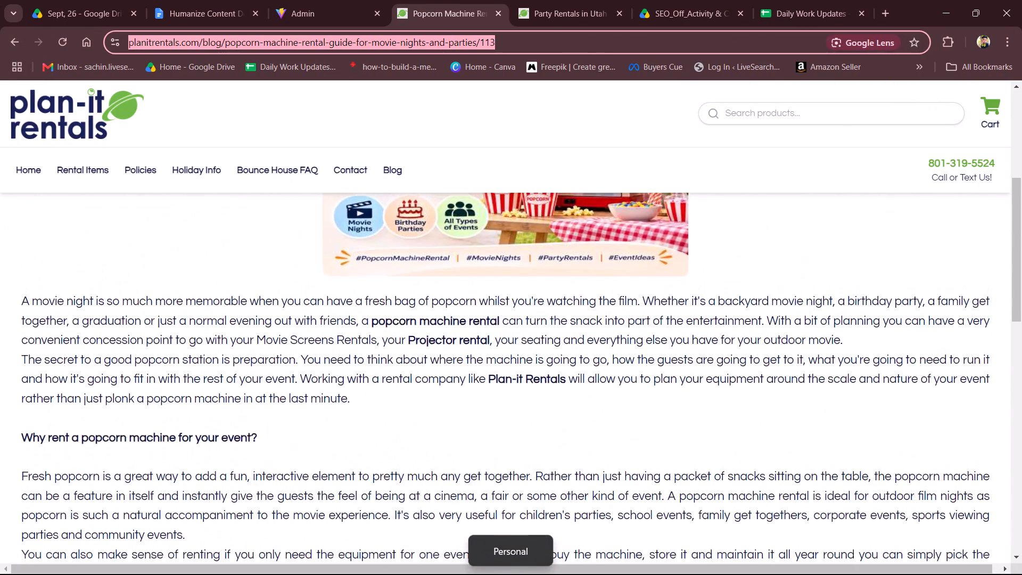
{"action": "scroll", "coordinate": [271, 317], "scroll_direction": "up", "scroll_amount": 1}
{"action": "left_click_drag", "start_coordinate": [499, 375], "coordinate": [428, 366]}
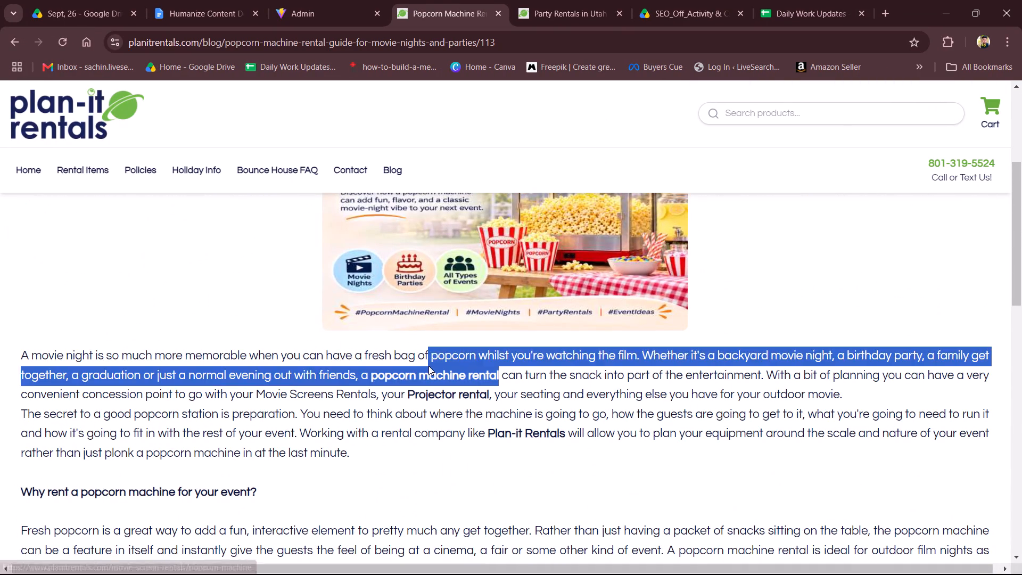
{"action": "left_click_drag", "start_coordinate": [428, 366], "coordinate": [372, 379]}
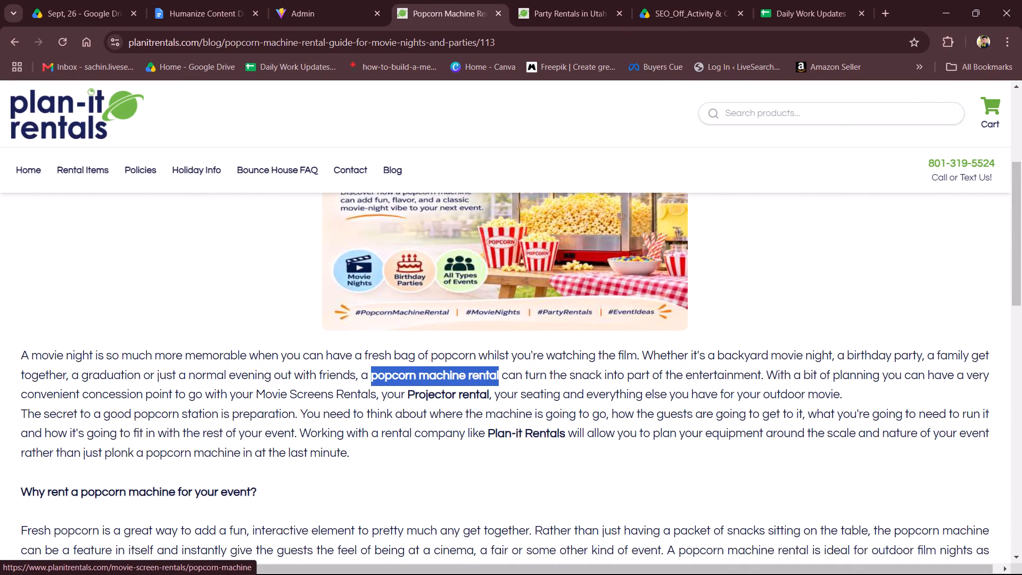
{"action": "left_click_drag", "start_coordinate": [372, 379], "coordinate": [373, 378]}
{"action": "key", "text": "ctrl+c"}
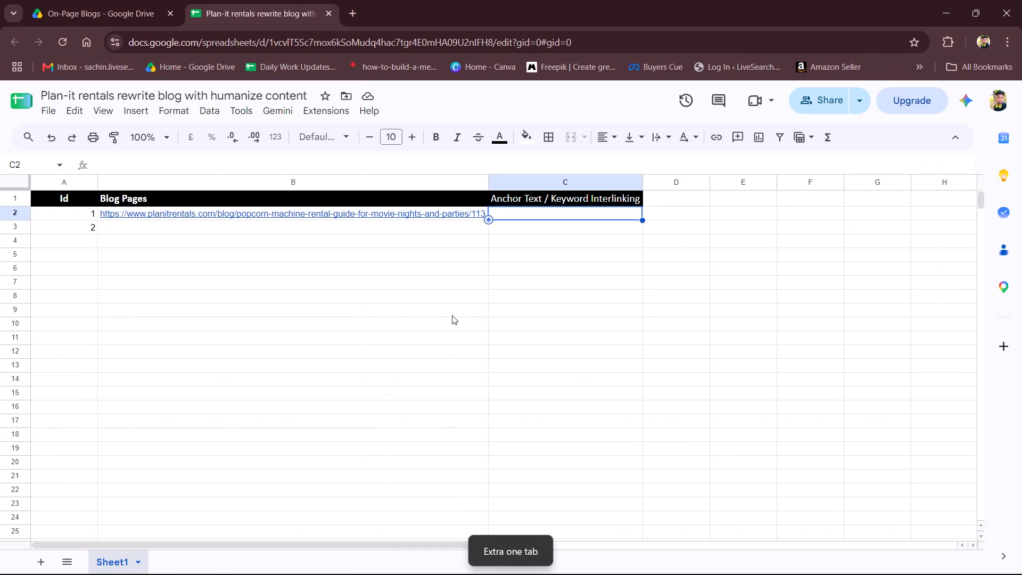
{"action": "key", "text": "ctrl+v"}
{"action": "key", "text": "ctrl+z"}
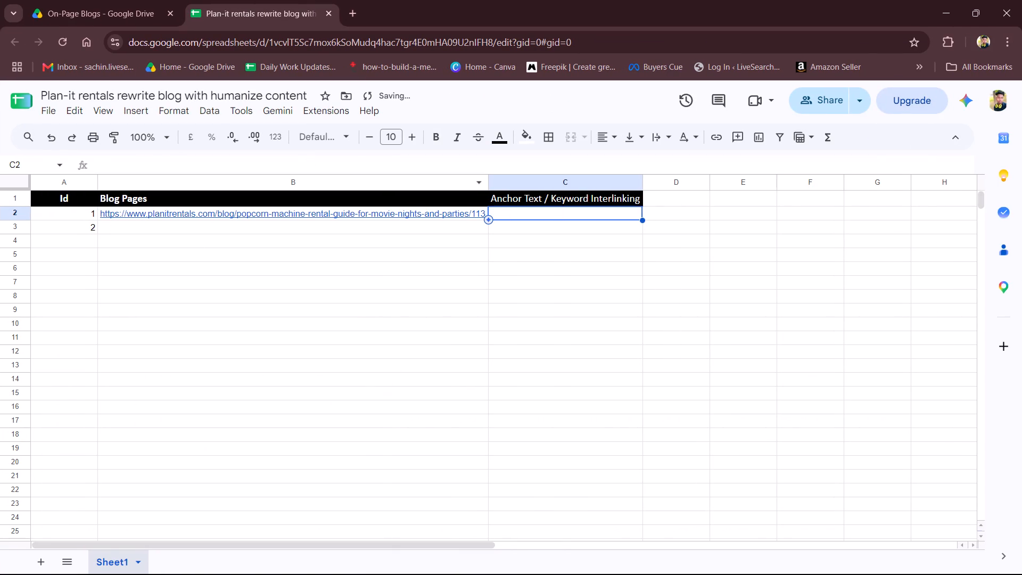
{"action": "left_click", "coordinate": [194, 164]}
{"action": "key", "text": "ctrl+v"}
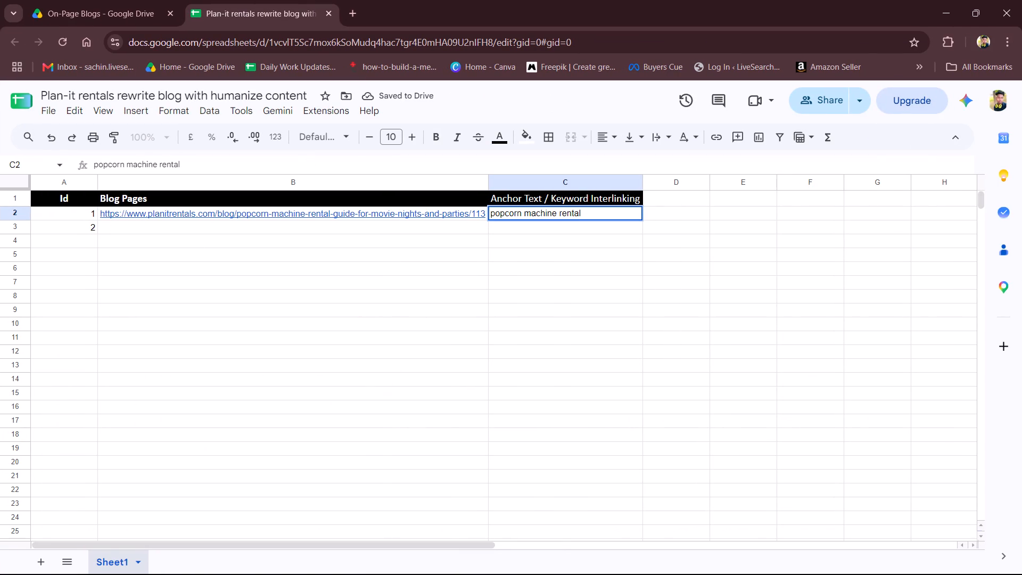
Append the article's linked anchor text "Projector rental" to cell C2, separated by a comma.
{"action": "type", "text": ","}
{"action": "key", "text": "space"}
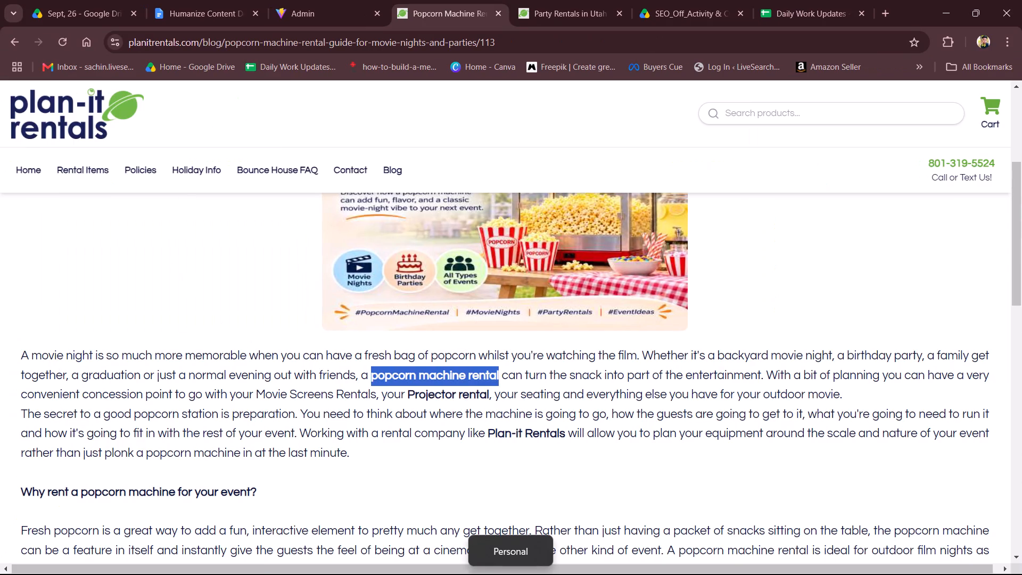
{"action": "left_click_drag", "start_coordinate": [490, 393], "coordinate": [484, 393]}
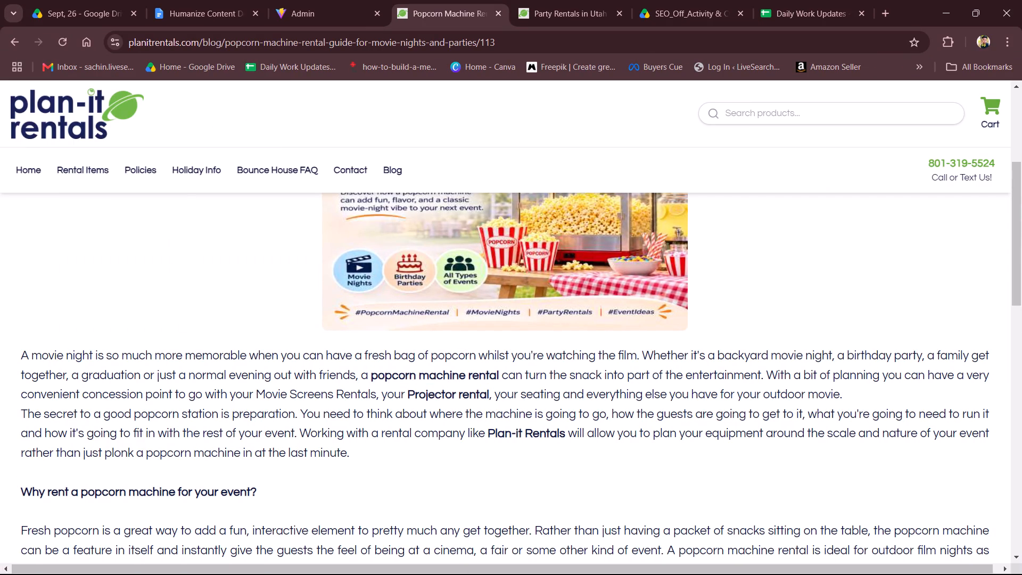
{"action": "left_click_drag", "start_coordinate": [484, 393], "coordinate": [422, 396]}
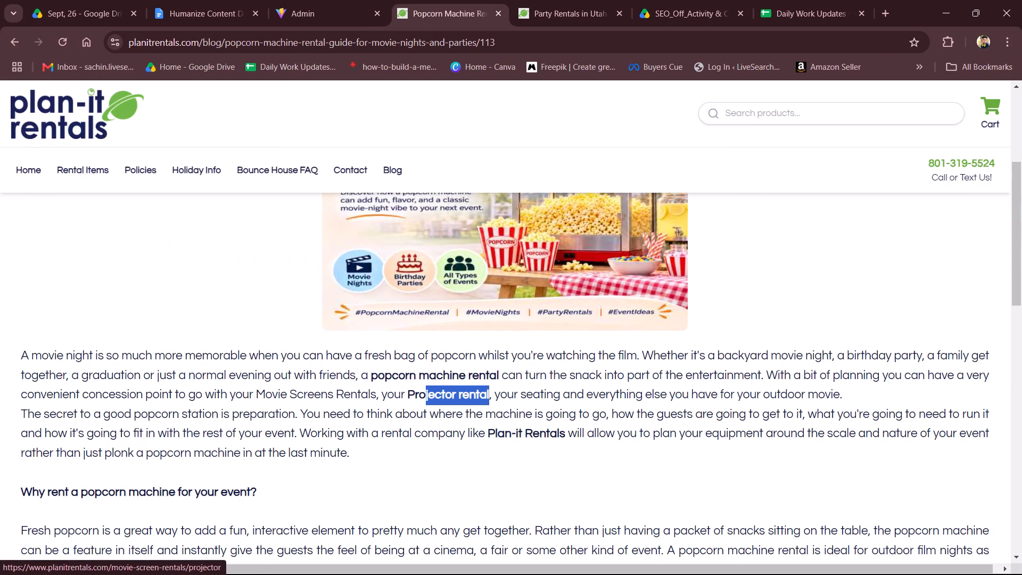
{"action": "left_click_drag", "start_coordinate": [422, 396], "coordinate": [409, 393]}
{"action": "key", "text": "ctrl+c"}
{"action": "key", "text": "ctrl+v"}
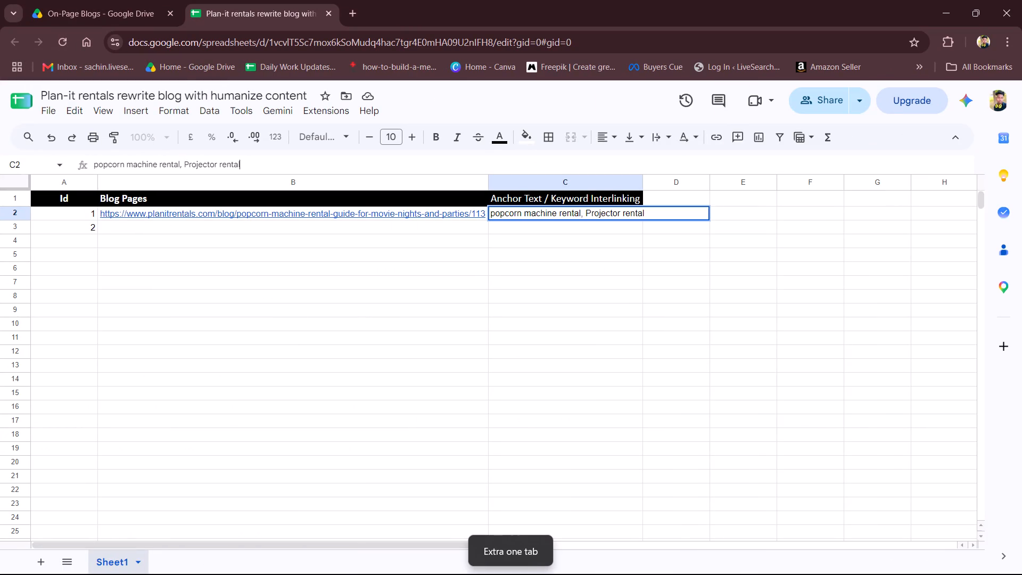
Append the article's linked anchor text "Plan-it Rentals" to cell C2 after a comma.
{"action": "type", "text": ","}
{"action": "key", "text": "space"}
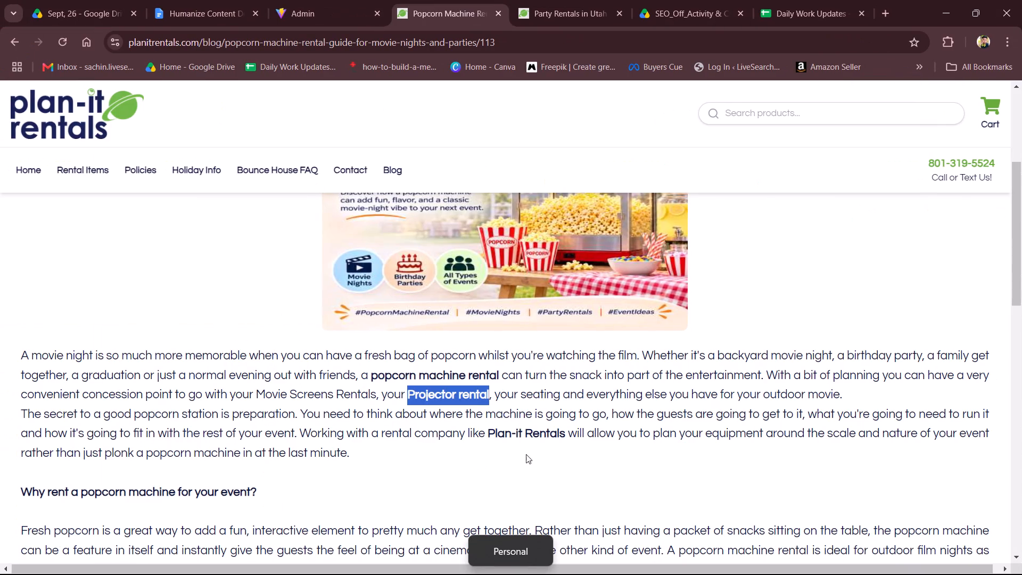
{"action": "left_click_drag", "start_coordinate": [566, 436], "coordinate": [566, 434]}
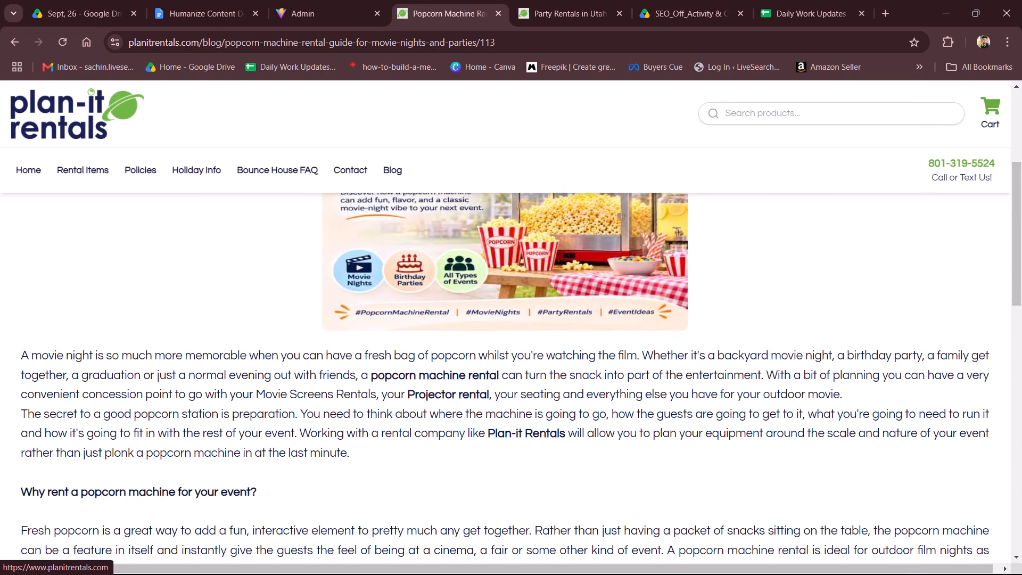
{"action": "left_click_drag", "start_coordinate": [566, 434], "coordinate": [489, 436]}
{"action": "key", "text": "ctrl+c"}
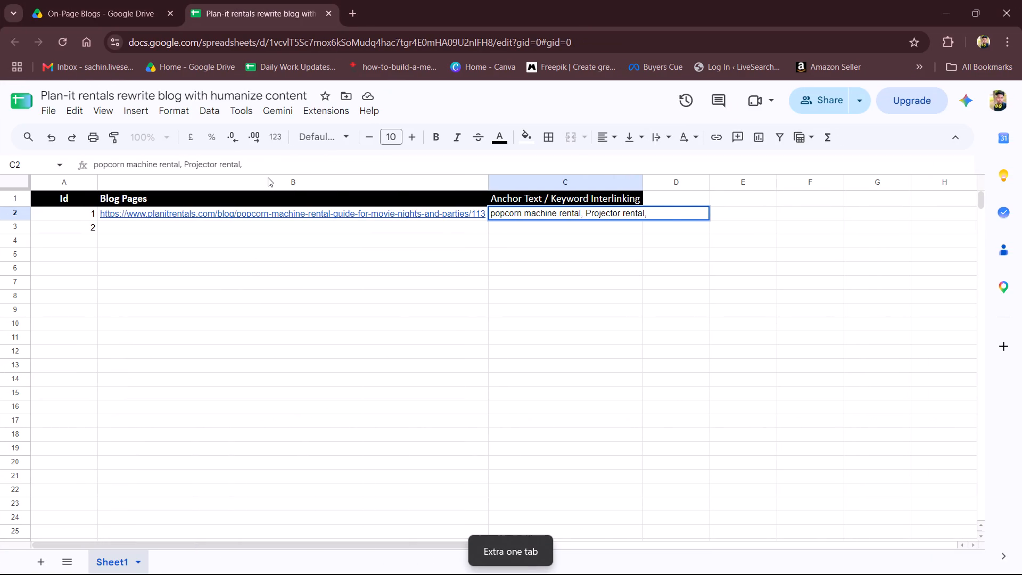
{"action": "key", "text": "ctrl+v"}
Find the remaining link in the article's closing section and append its anchor text "Movie Screen Rentals" to cell C2 after a comma.
{"action": "scroll", "coordinate": [297, 346], "scroll_direction": "down", "scroll_amount": 5}
{"action": "scroll", "coordinate": [360, 346], "scroll_direction": "up", "scroll_amount": 1}
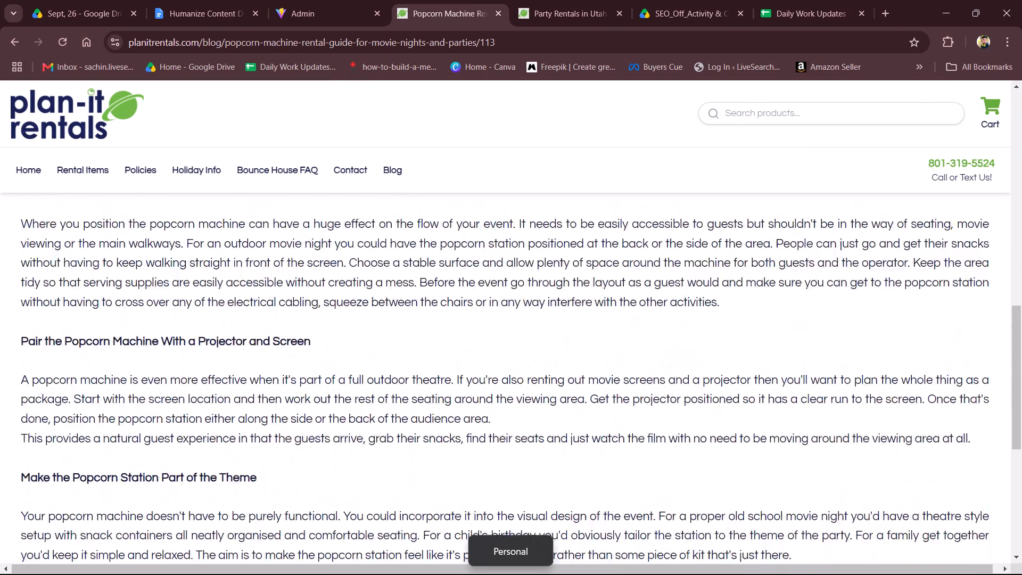
{"action": "scroll", "coordinate": [360, 346], "scroll_direction": "up", "scroll_amount": 1}
{"action": "scroll", "coordinate": [360, 346], "scroll_direction": "down", "scroll_amount": 2}
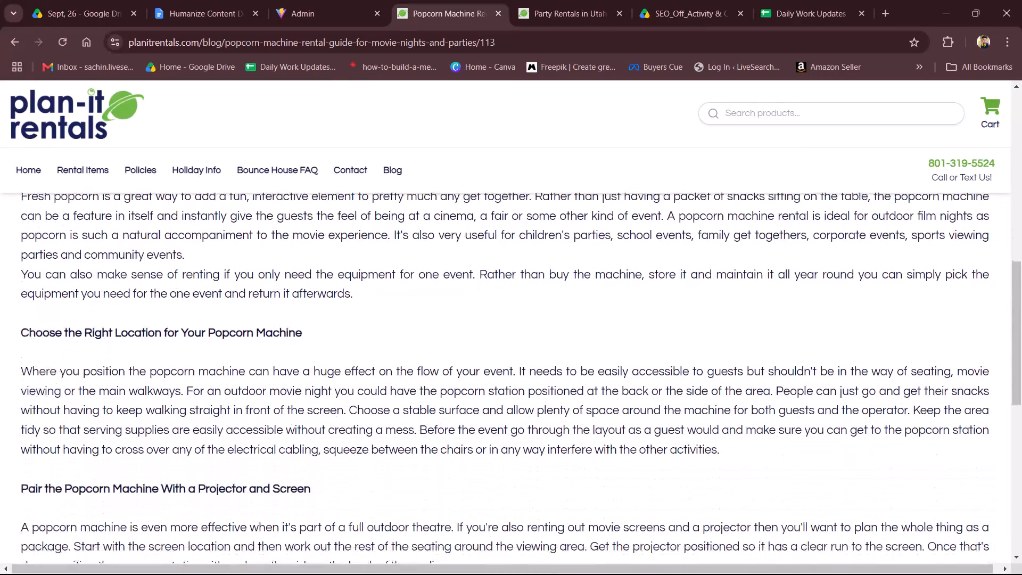
{"action": "scroll", "coordinate": [360, 346], "scroll_direction": "down", "scroll_amount": 5}
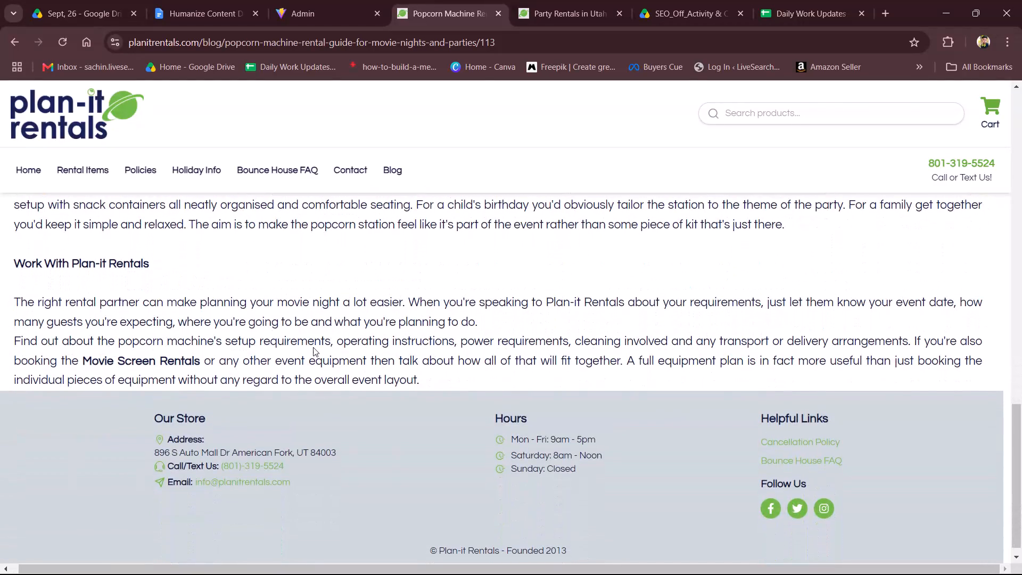
{"action": "scroll", "coordinate": [313, 347], "scroll_direction": "down", "scroll_amount": 1}
{"action": "left_click_drag", "start_coordinate": [201, 358], "coordinate": [167, 362]}
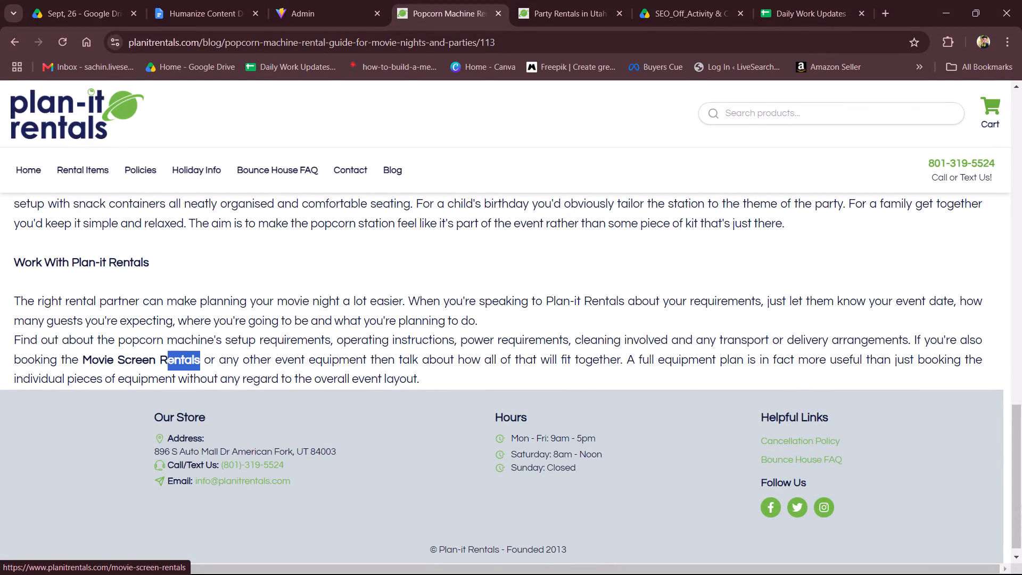
{"action": "left_click_drag", "start_coordinate": [167, 362], "coordinate": [86, 365]}
{"action": "key", "text": "ctrl+c"}
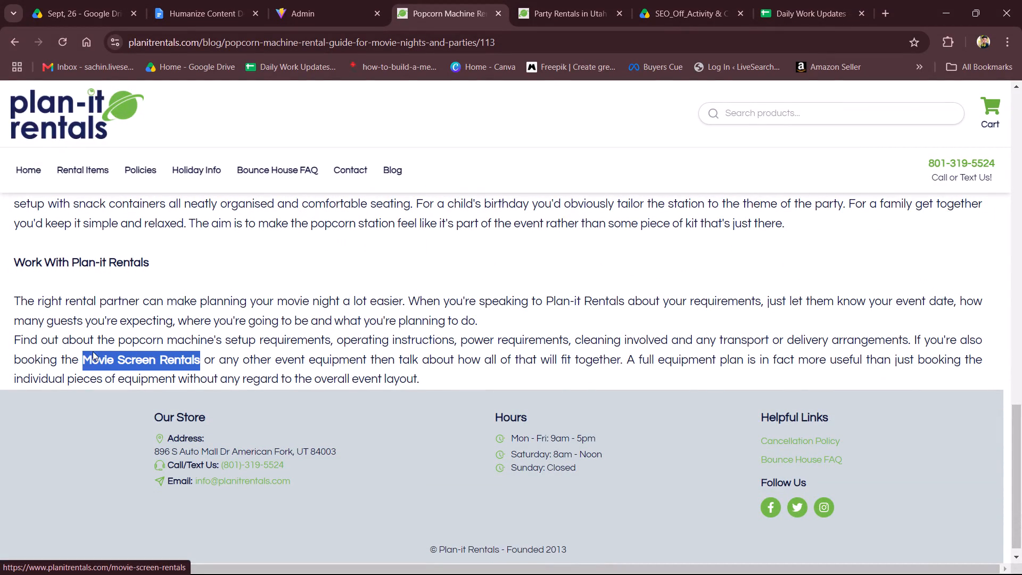
{"action": "type", "text": ","}
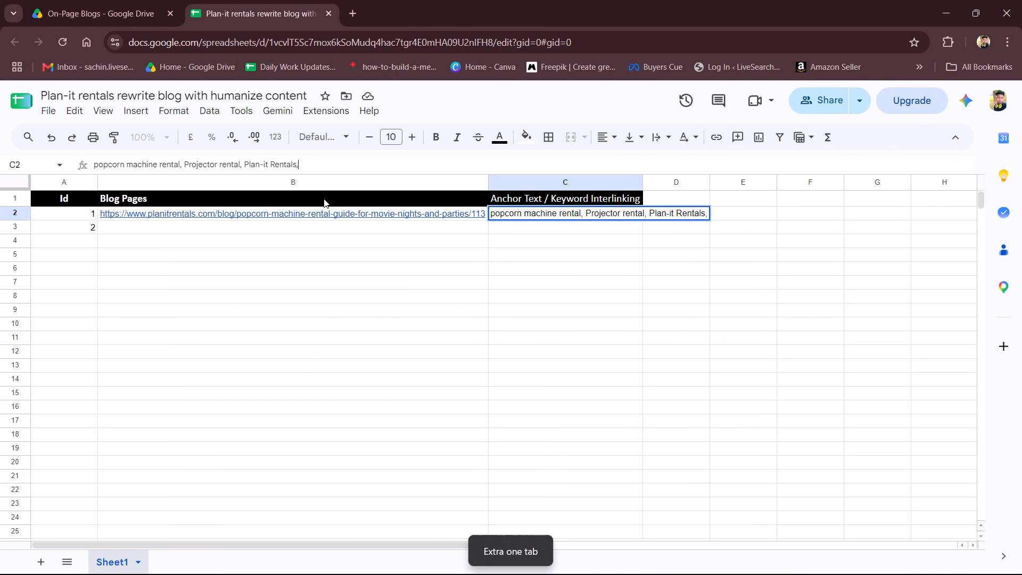
{"action": "key", "text": "space"}
{"action": "key", "text": "ctrl+v"}
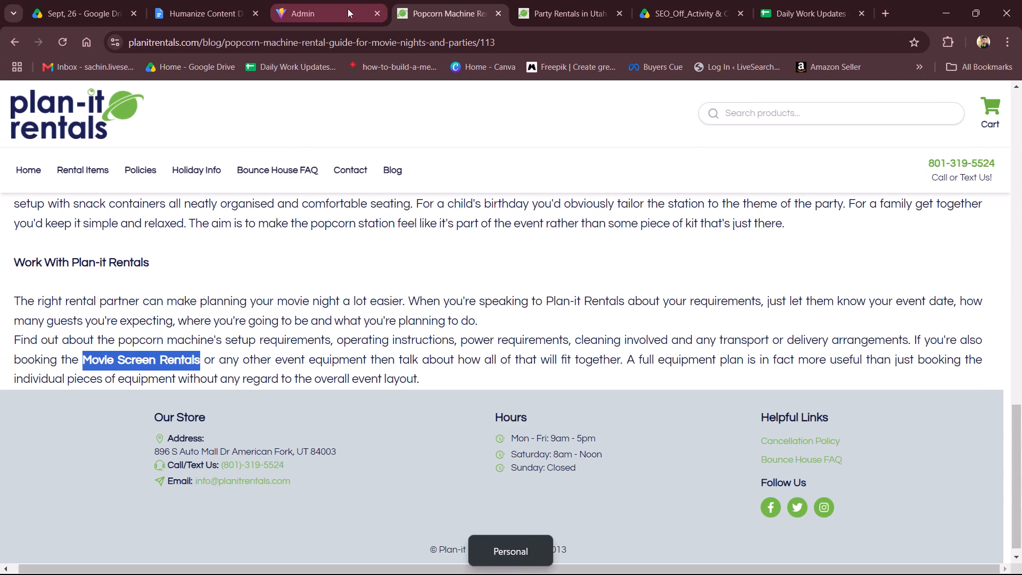
Return to the blog listing, close the extra site home page, and open the article "How to Build the Perfect Outdoor Movie Night Package".
{"action": "scroll", "coordinate": [78, 200], "scroll_direction": "right", "scroll_amount": 12}
{"action": "left_click", "coordinate": [12, 43]}
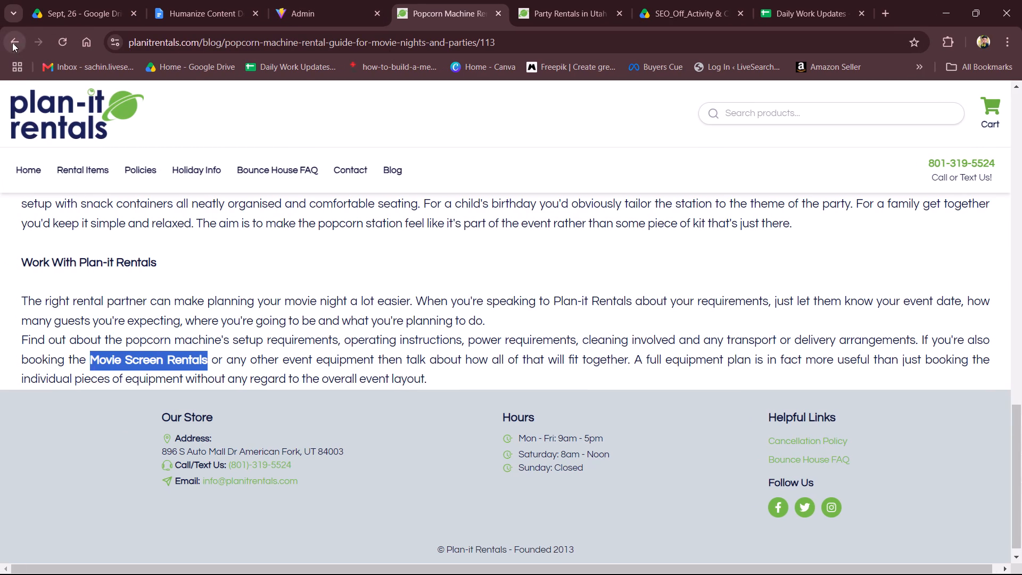
{"action": "scroll", "coordinate": [448, 402], "scroll_direction": "down", "scroll_amount": 1}
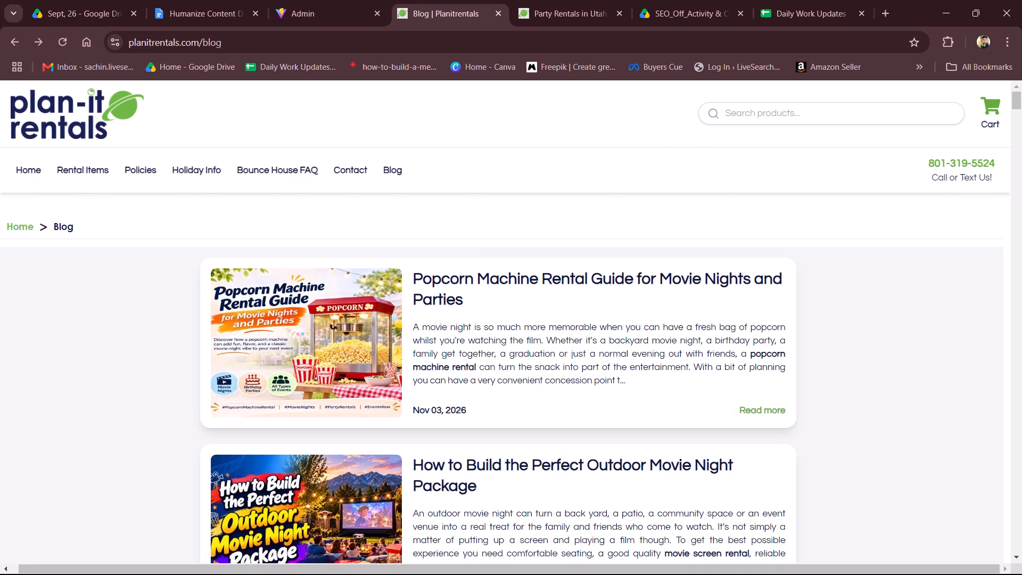
{"action": "scroll", "coordinate": [448, 402], "scroll_direction": "down", "scroll_amount": 1}
{"action": "left_click", "coordinate": [546, 0]}
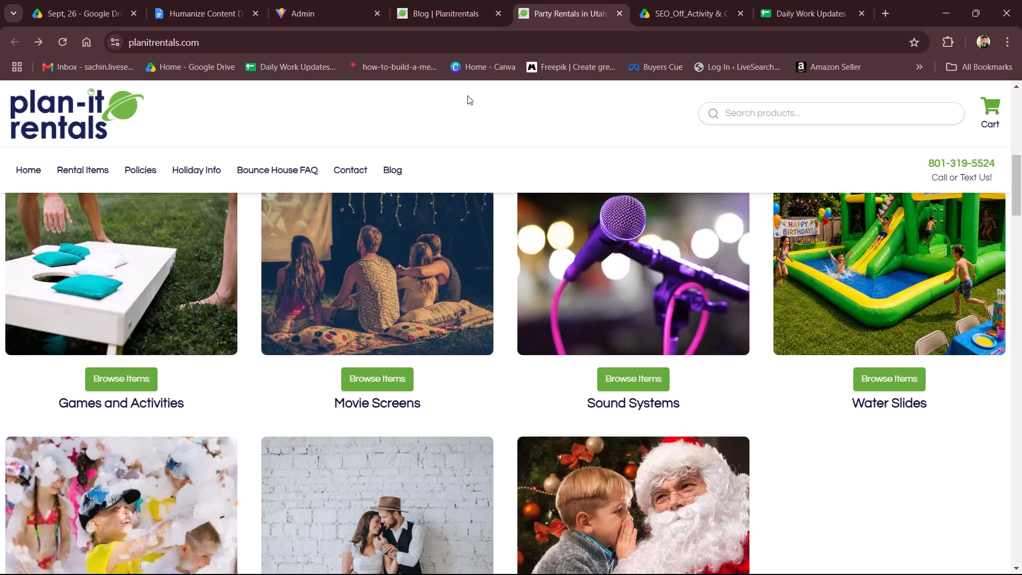
{"action": "left_click", "coordinate": [396, 173]}
{"action": "left_click", "coordinate": [621, 12]}
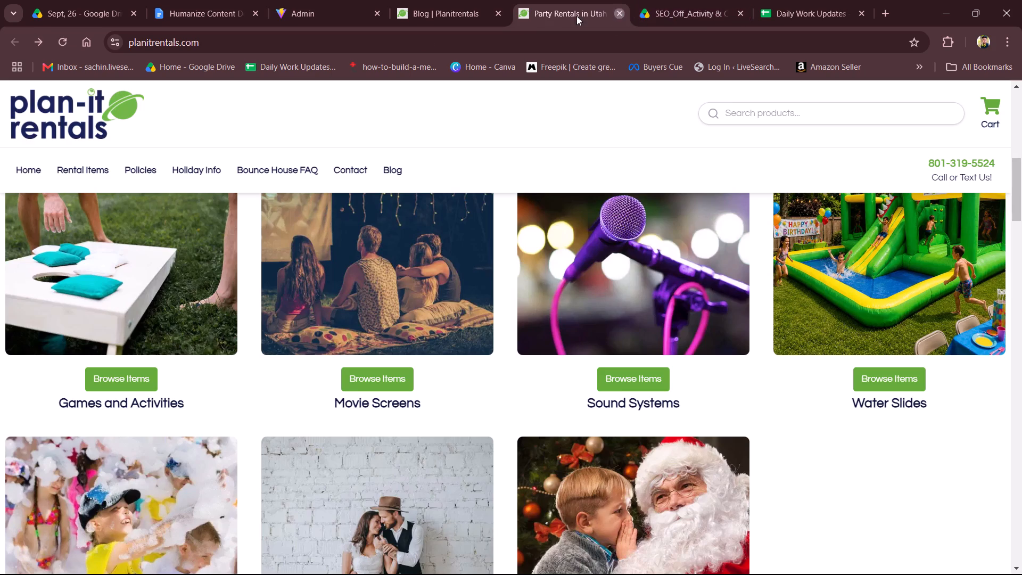
{"action": "left_click", "coordinate": [436, 9]}
{"action": "scroll", "coordinate": [439, 352], "scroll_direction": "up", "scroll_amount": 10}
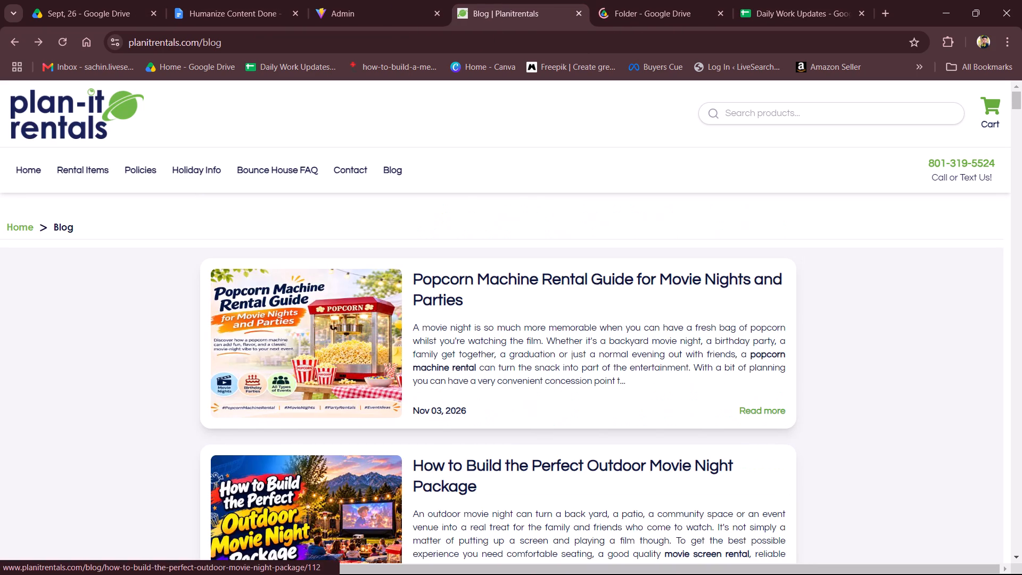
{"action": "scroll", "coordinate": [441, 346], "scroll_direction": "up", "scroll_amount": 4}
{"action": "scroll", "coordinate": [422, 366], "scroll_direction": "down", "scroll_amount": 3}
{"action": "left_click", "coordinate": [432, 365]}
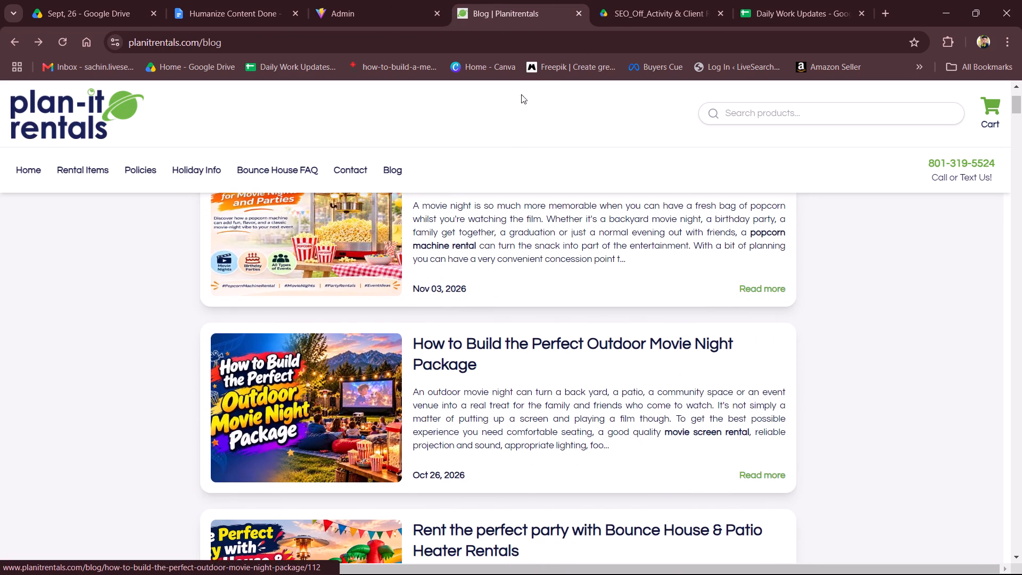
Copy the outdoor movie night article's URL into cell B3 of the tracking spreadsheet.
{"action": "scroll", "coordinate": [387, 357], "scroll_direction": "down", "scroll_amount": 3}
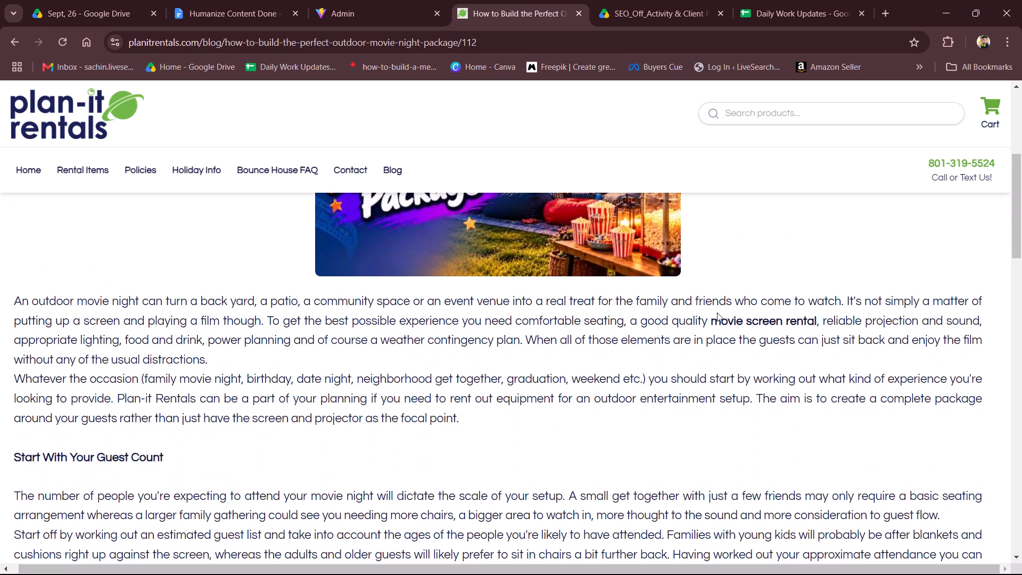
{"action": "left_click", "coordinate": [299, 41]}
{"action": "key", "text": "ctrl+c"}
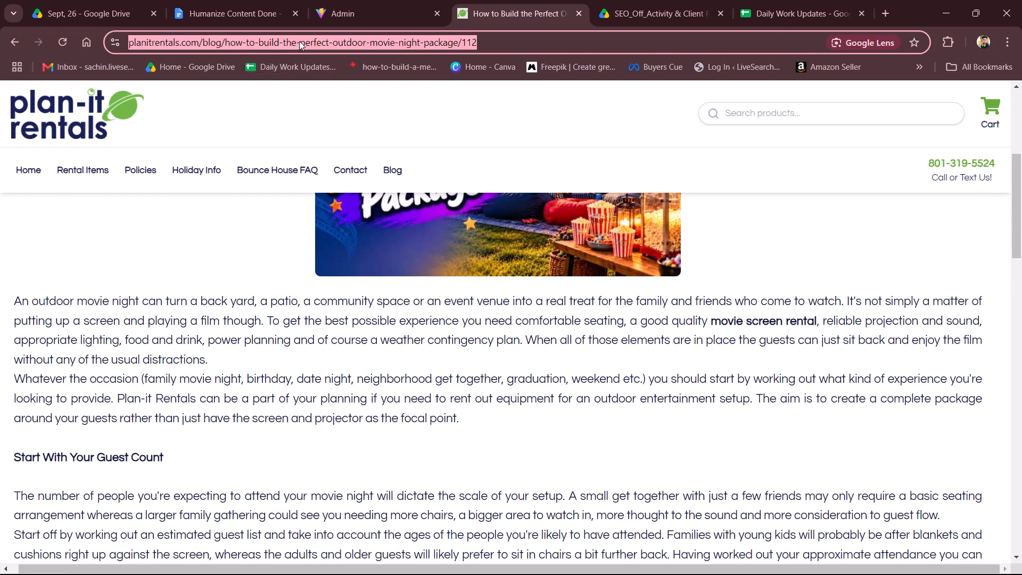
{"action": "left_click", "coordinate": [166, 228]}
{"action": "key", "text": "ctrl+v"}
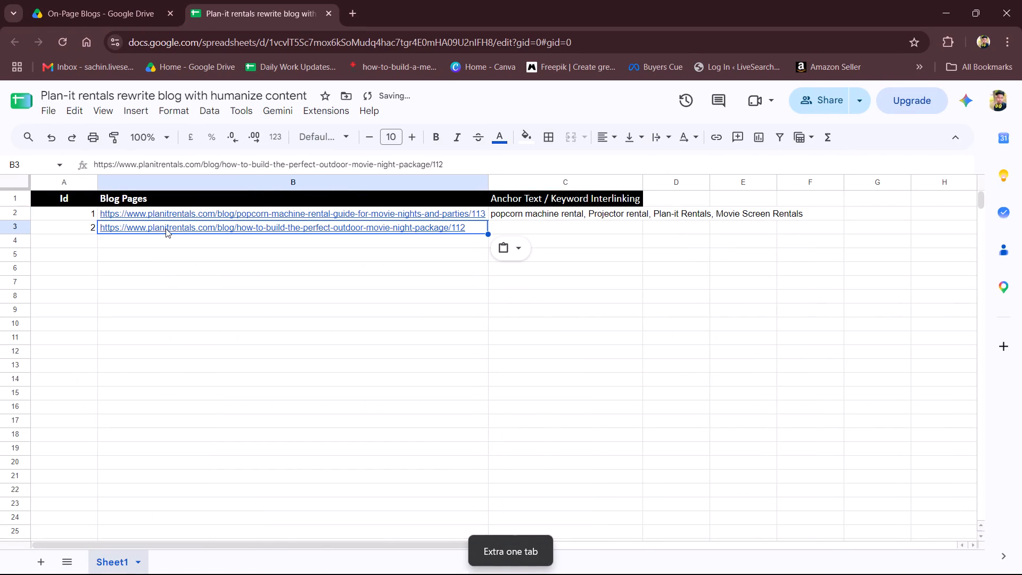
Copy the linked anchor text "movie screen rental," from the article's opening paragraph into cell C3, followed by a space.
{"action": "left_click", "coordinate": [549, 228]}
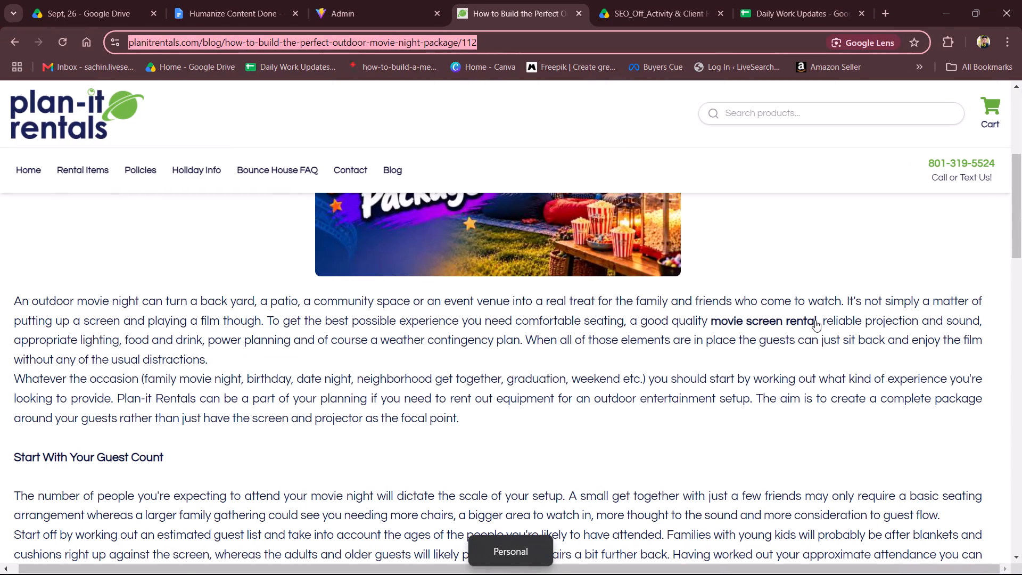
{"action": "left_click_drag", "start_coordinate": [815, 320], "coordinate": [800, 364]}
{"action": "left_click_drag", "start_coordinate": [820, 317], "coordinate": [804, 321]}
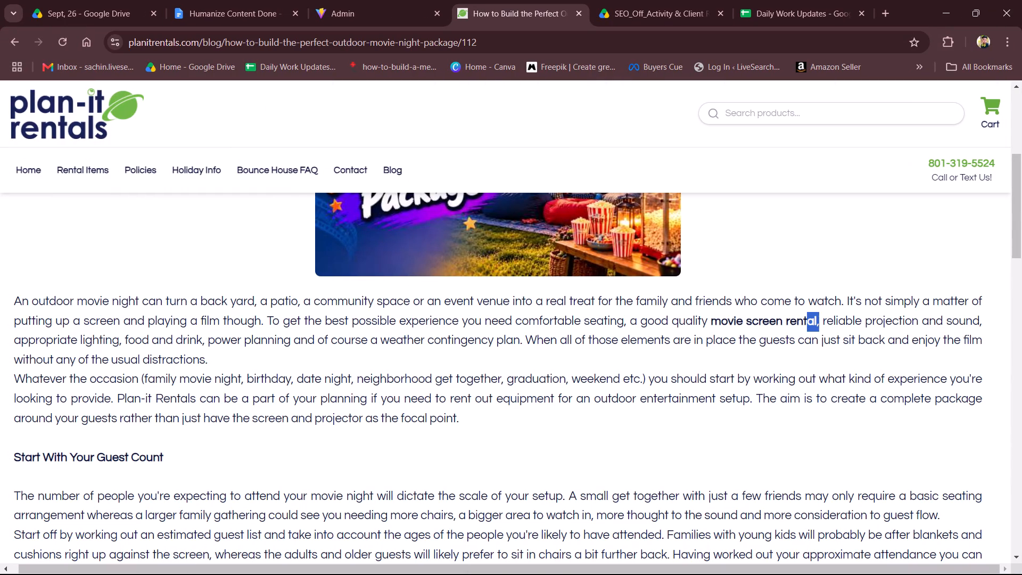
{"action": "left_click_drag", "start_coordinate": [804, 321], "coordinate": [720, 346]}
{"action": "key", "text": "ctrl+c"}
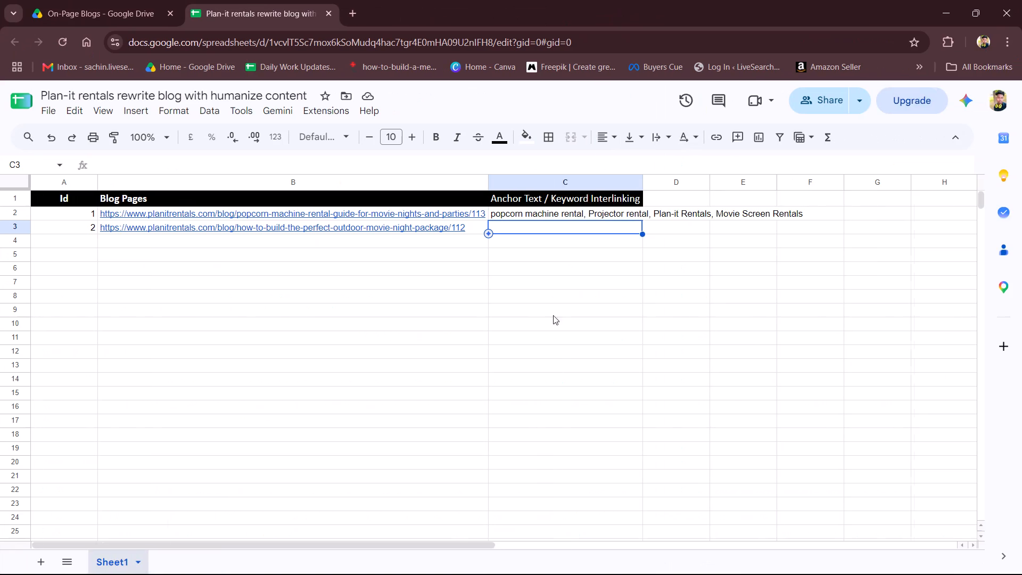
{"action": "left_click", "coordinate": [122, 163]}
{"action": "key", "text": "ctrl+v"}
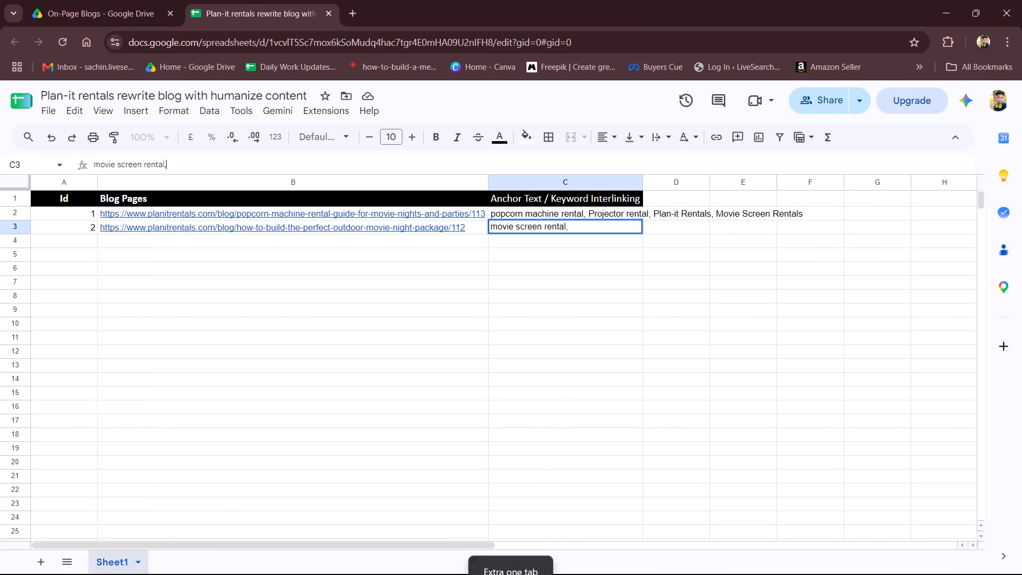
{"action": "key", "text": "space"}
Find the link in the article's "Work With a Reliable Rental Partner" section and append its anchor text "Plan-it Rentals" with a comma to cell C3.
{"action": "left_click", "coordinate": [424, 455]}
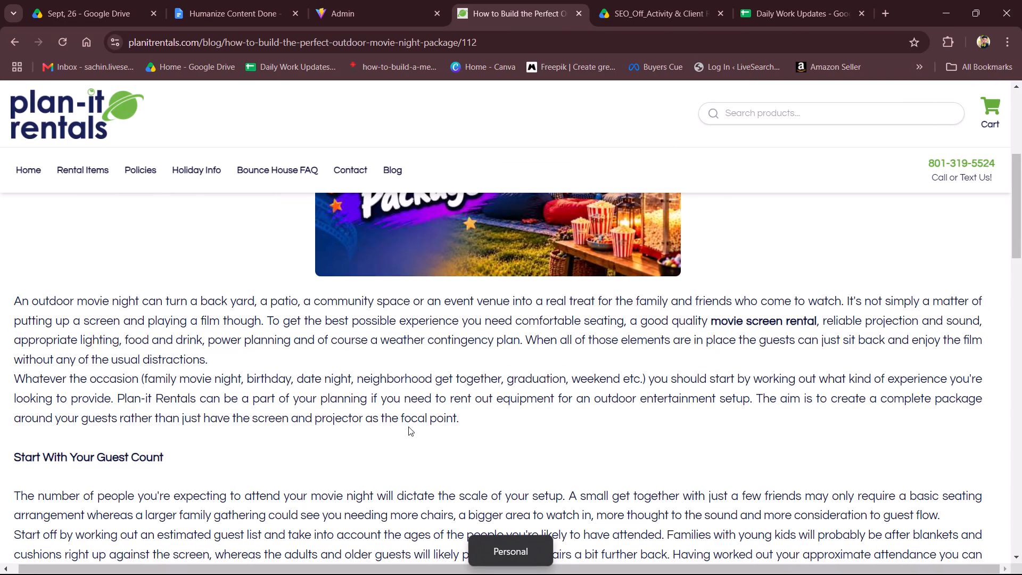
{"action": "scroll", "coordinate": [364, 402], "scroll_direction": "down", "scroll_amount": 6}
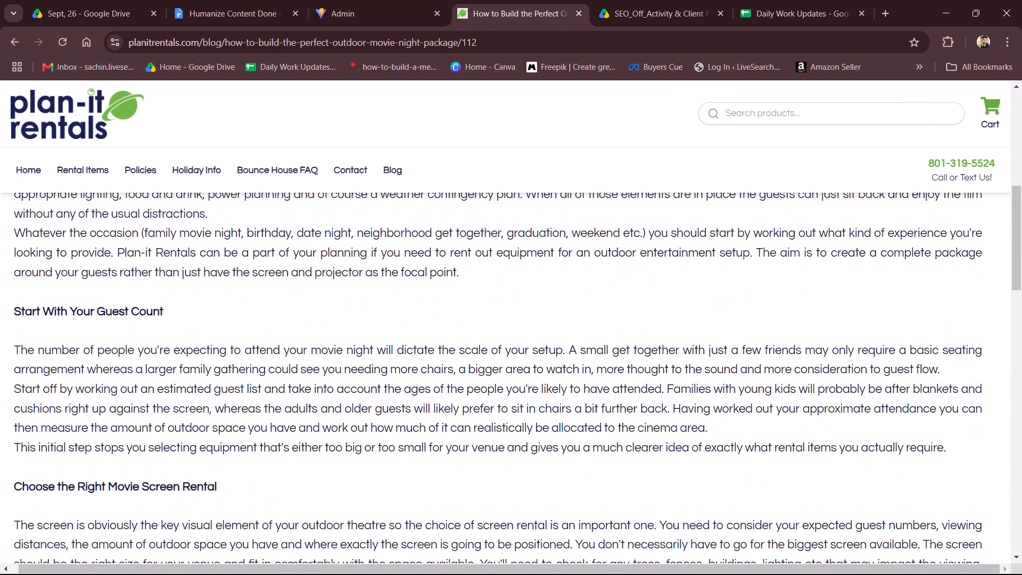
{"action": "scroll", "coordinate": [360, 376], "scroll_direction": "down", "scroll_amount": 6}
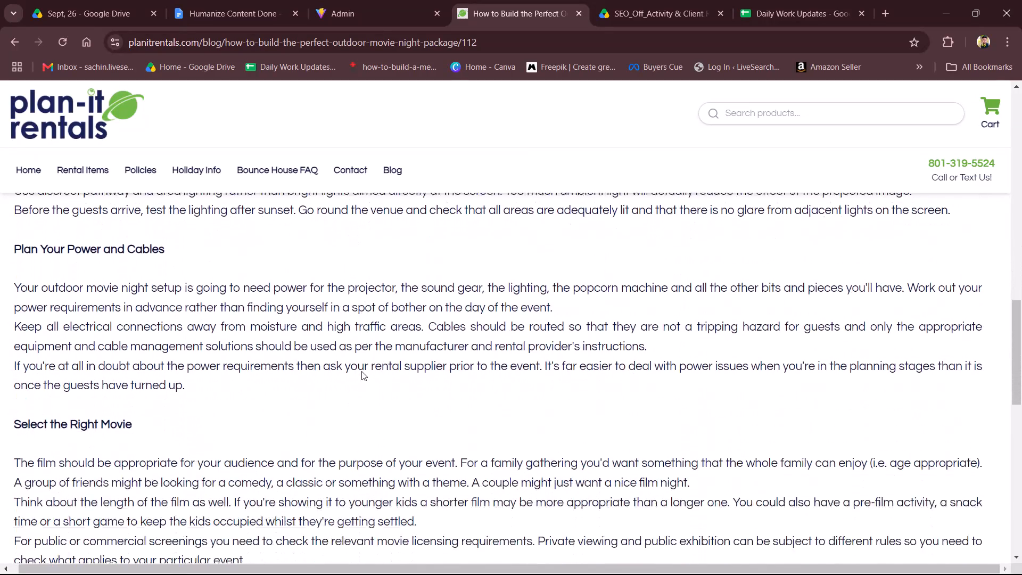
{"action": "scroll", "coordinate": [361, 371], "scroll_direction": "down", "scroll_amount": 8}
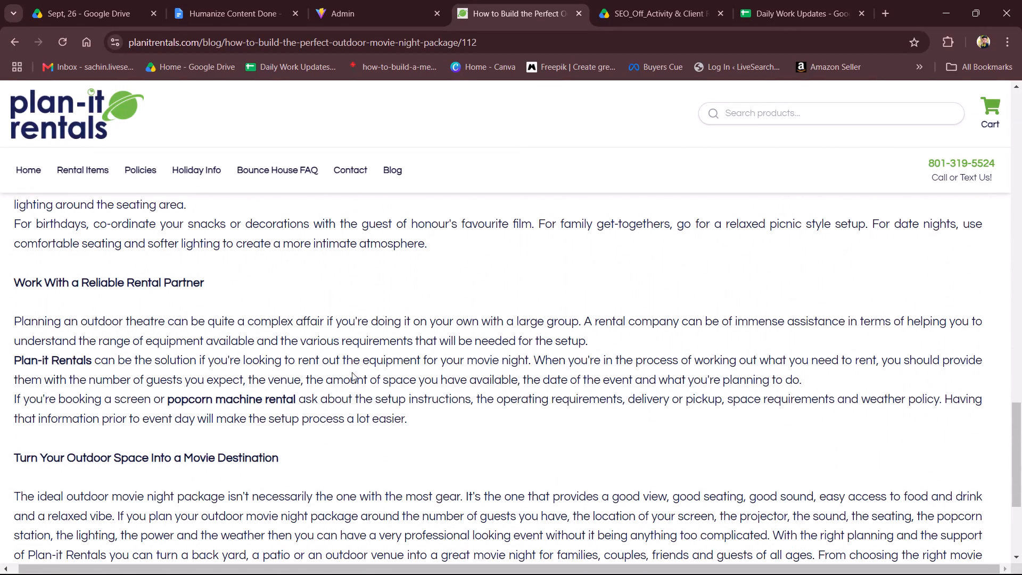
{"action": "left_click_drag", "start_coordinate": [91, 357], "coordinate": [27, 359]}
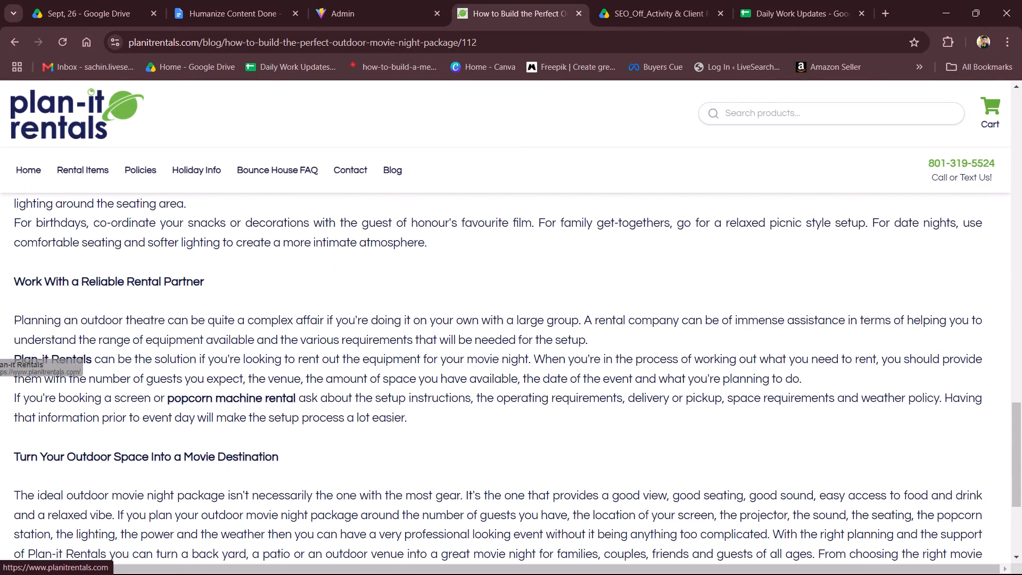
{"action": "left_click_drag", "start_coordinate": [94, 358], "coordinate": [0, 359]}
{"action": "key", "text": "ctrl+c"}
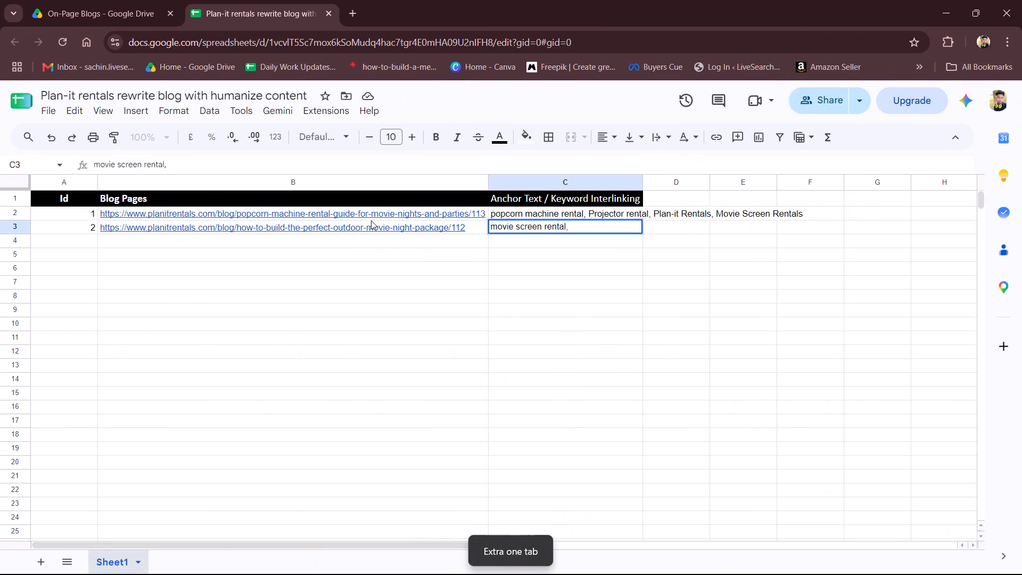
{"action": "left_click", "coordinate": [250, 171]}
{"action": "key", "text": "ctrl+v"}
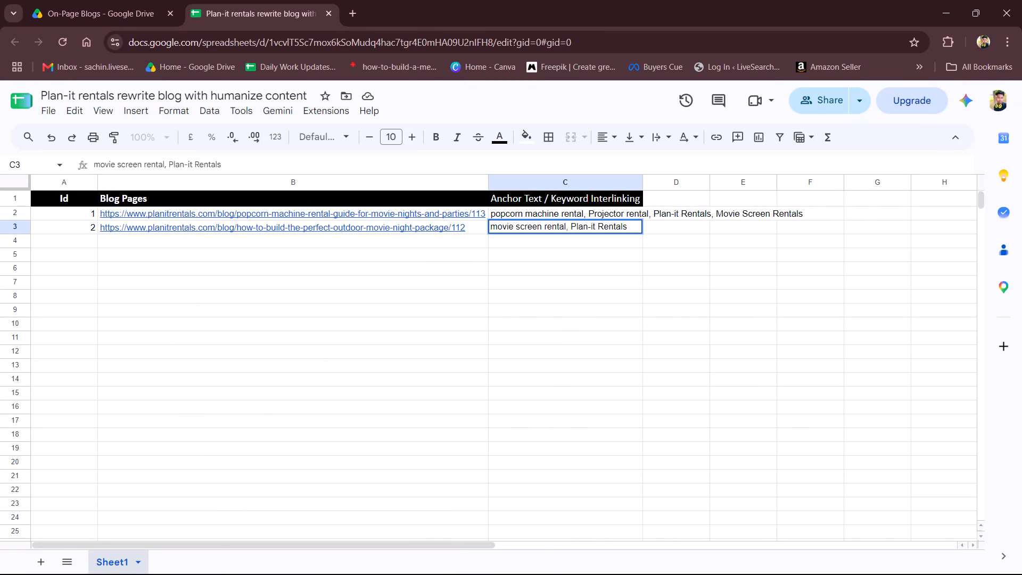
{"action": "key", "text": "BackSpace"}
{"action": "type", "text": ","}
{"action": "key", "text": "space"}
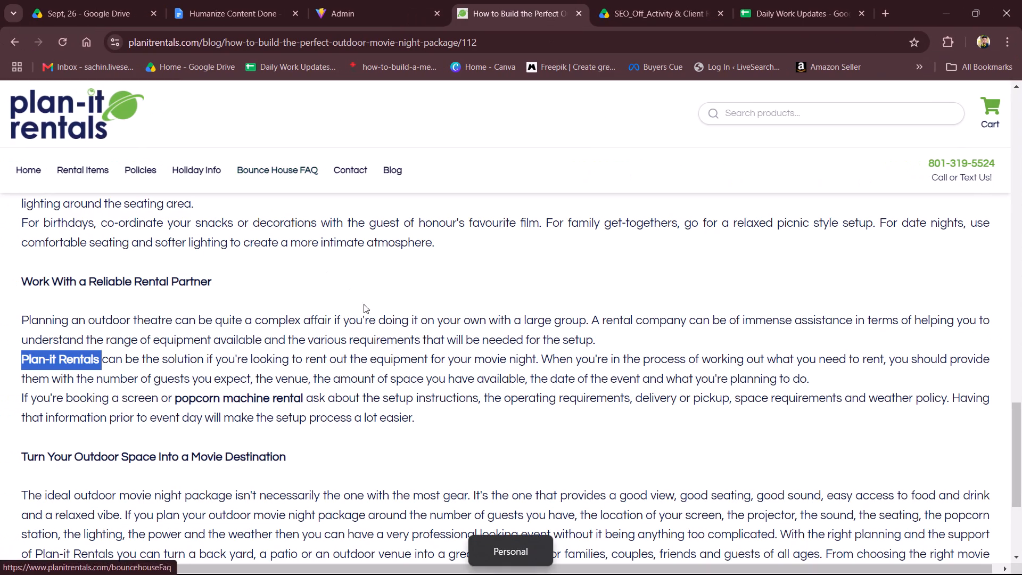
Append the same section's linked anchor text "popcorn machine rental" to cell C3, followed by a comma.
{"action": "left_click_drag", "start_coordinate": [308, 400], "coordinate": [188, 396]}
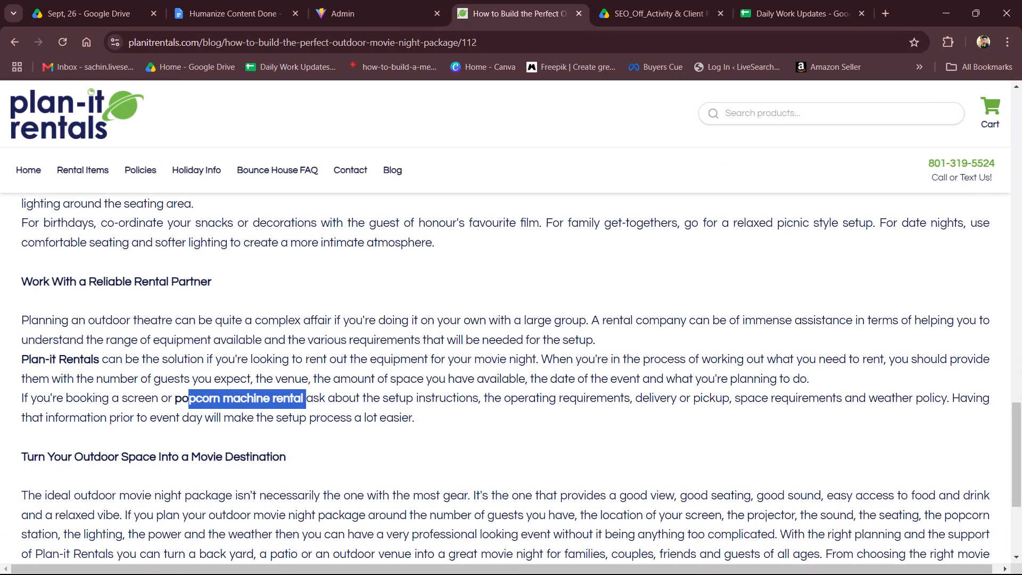
{"action": "left_click_drag", "start_coordinate": [188, 396], "coordinate": [177, 398]}
{"action": "key", "text": "ctrl+c"}
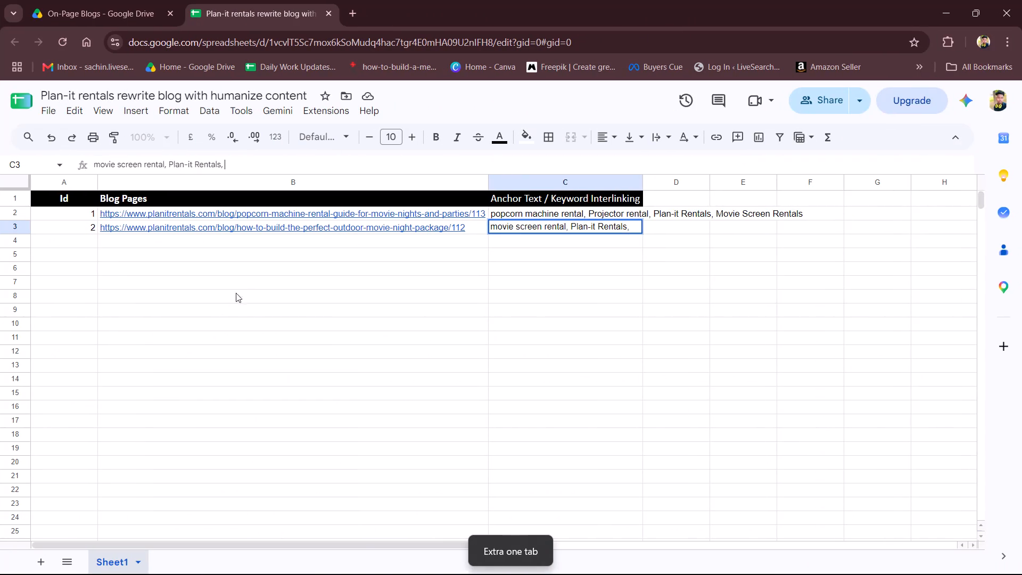
{"action": "key", "text": "ctrl+v"}
{"action": "key", "text": "BackSpace"}
{"action": "type", "text": ","}
{"action": "key", "text": "space"}
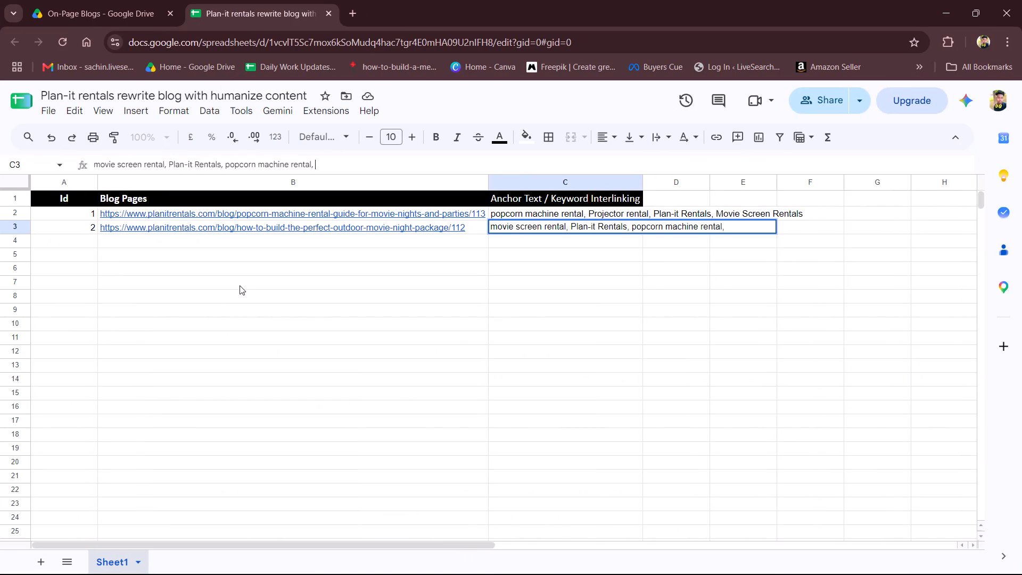
Check the article's ending for more links, return to the blog listing, and open "Rent the perfect party with Bounce House & Patio Heater Rentals" separately.
{"action": "scroll", "coordinate": [267, 379], "scroll_direction": "down", "scroll_amount": 3}
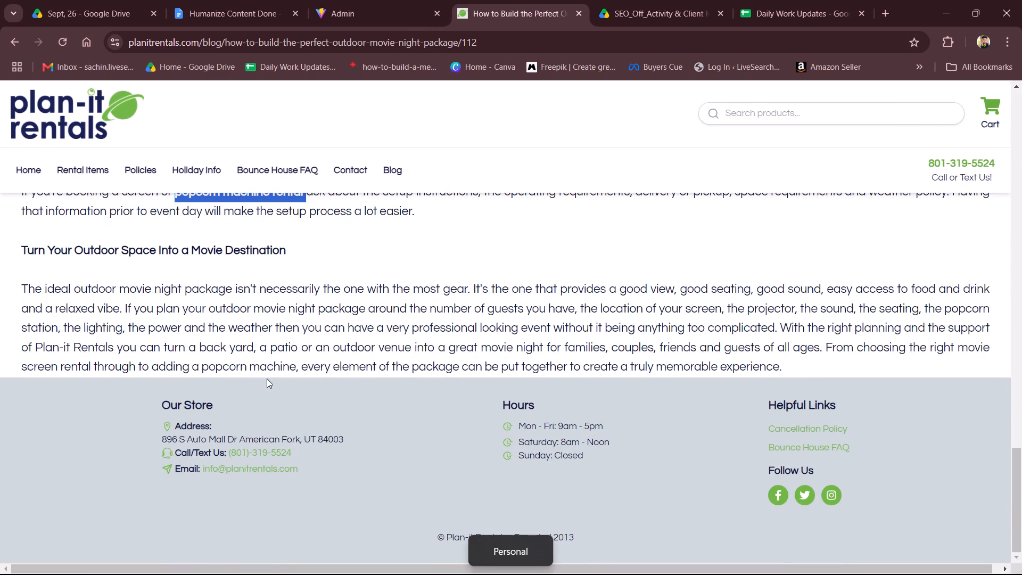
{"action": "scroll", "coordinate": [267, 379], "scroll_direction": "up", "scroll_amount": 6}
{"action": "scroll", "coordinate": [294, 346], "scroll_direction": "right", "scroll_amount": 8}
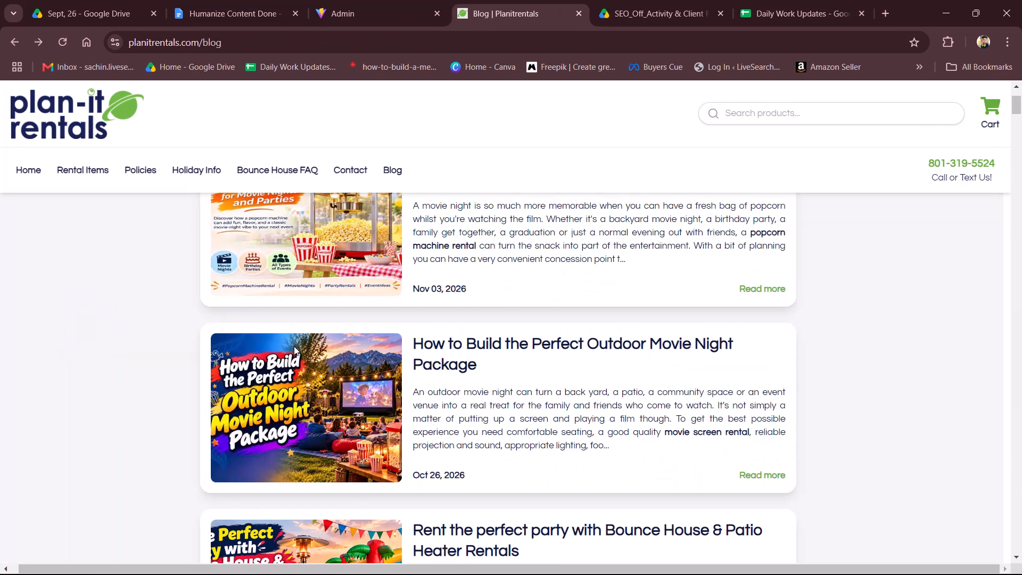
{"action": "scroll", "coordinate": [387, 370], "scroll_direction": "down", "scroll_amount": 2}
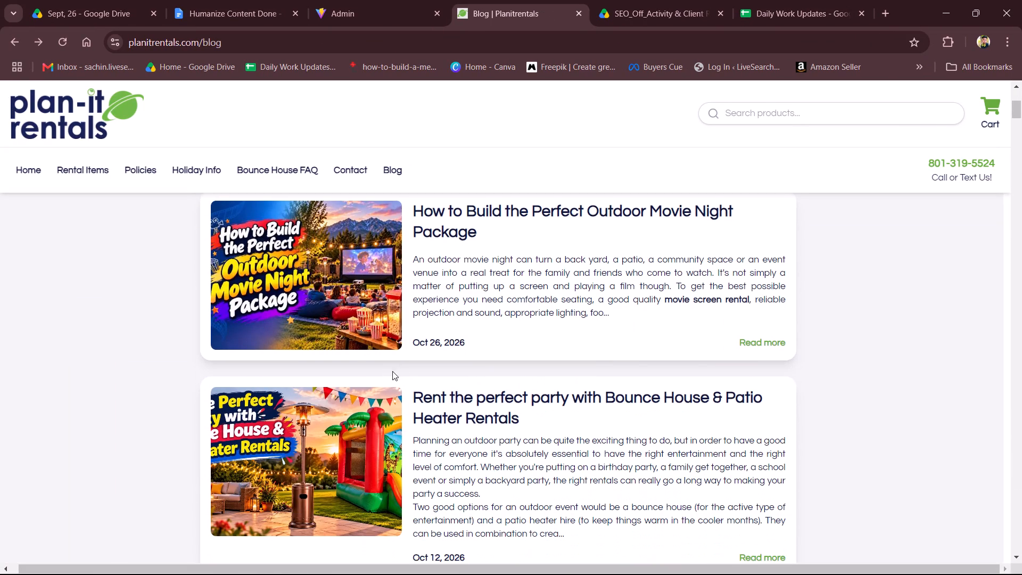
{"action": "left_click", "coordinate": [436, 396], "text": "ctrl"}
{"action": "left_click", "coordinate": [534, 0]}
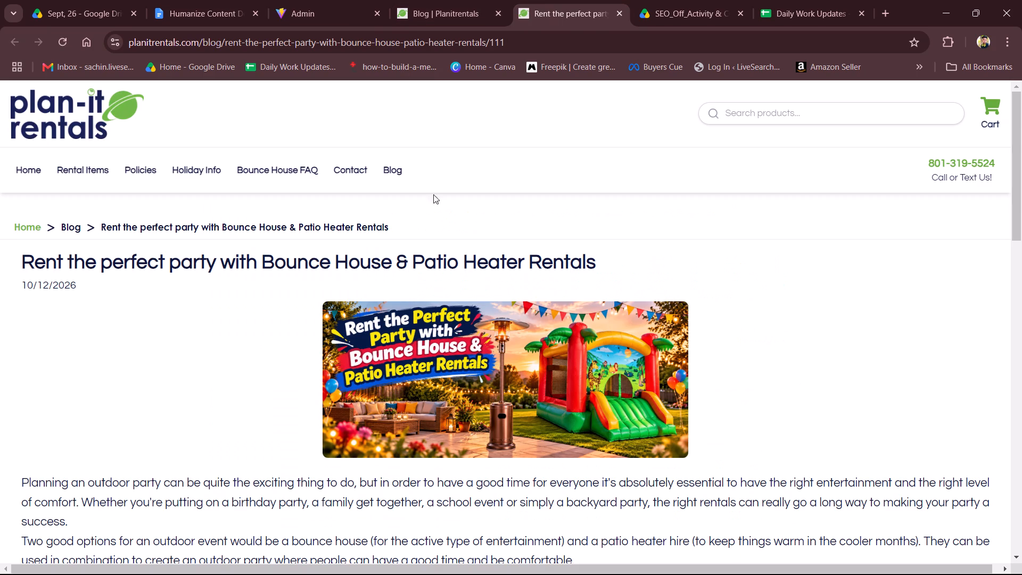
Copy the bounce house and patio heater article's URL into cell B4 of the tracking spreadsheet.
{"action": "left_click", "coordinate": [308, 48]}
{"action": "key", "text": "ctrl+c"}
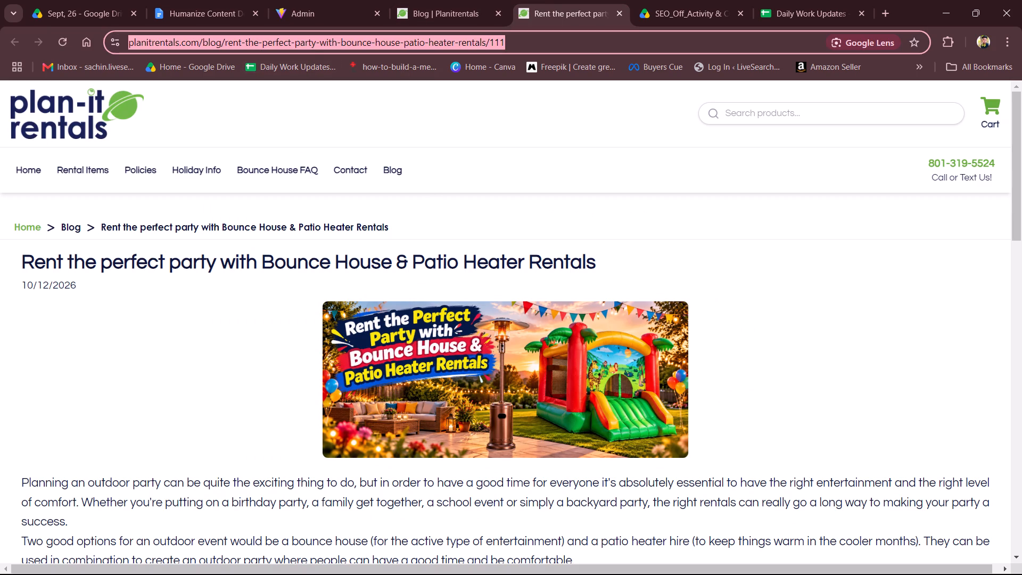
{"action": "left_click", "coordinate": [233, 240]}
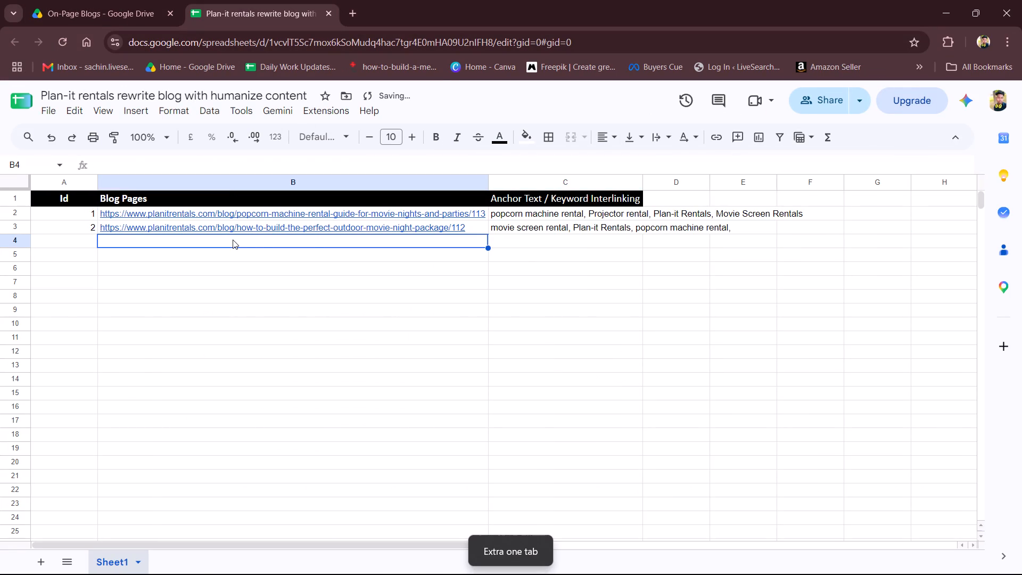
{"action": "key", "text": "ctrl+v"}
{"action": "key", "text": "Tab"}
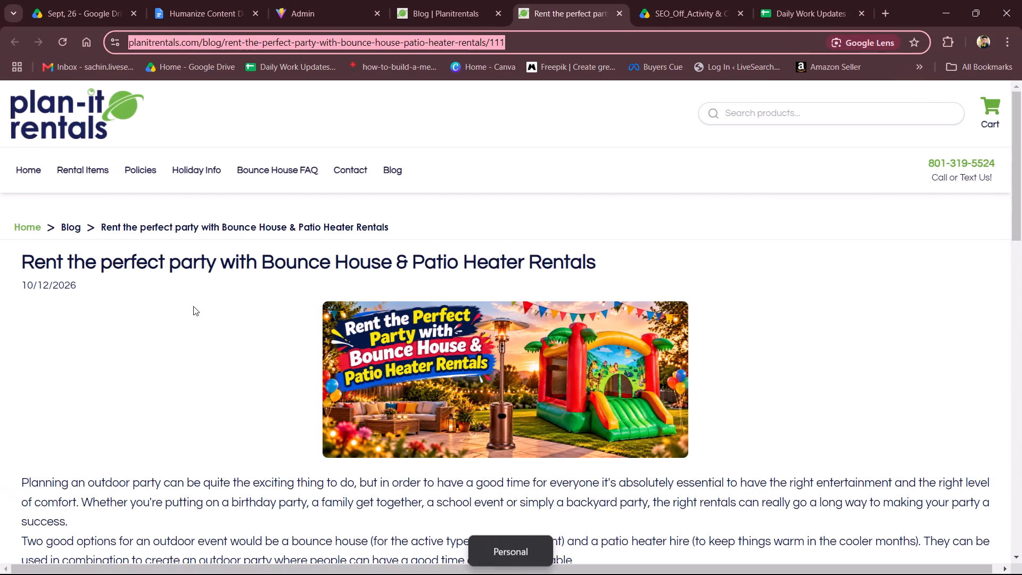
Find the first link in the article's "Make Your Next Outdoor Event Memorable" section and enter its anchor text "rent a bounce house" with a comma in cell C4.
{"action": "scroll", "coordinate": [212, 394], "scroll_direction": "down", "scroll_amount": 11}
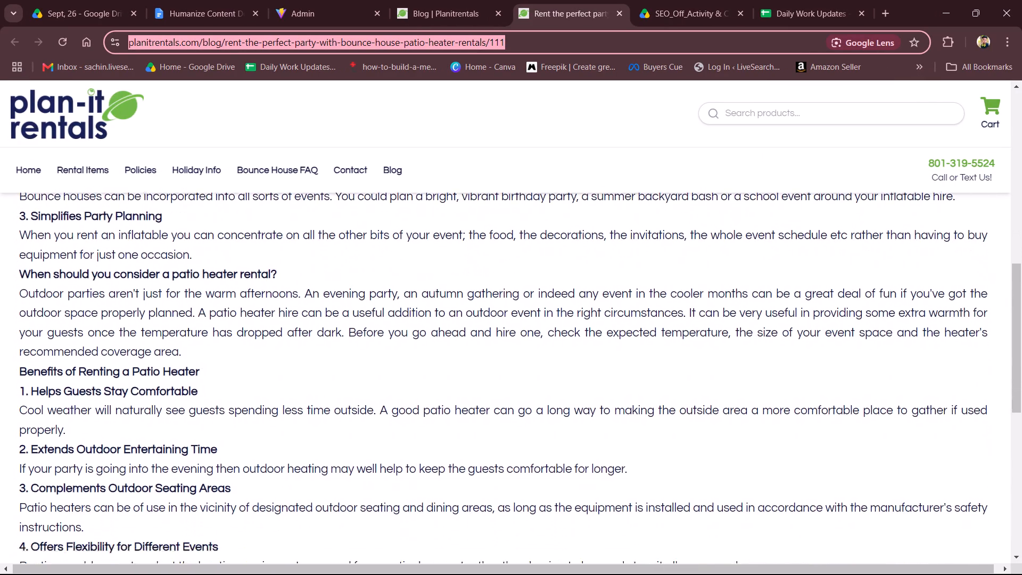
{"action": "scroll", "coordinate": [212, 391], "scroll_direction": "down", "scroll_amount": 3}
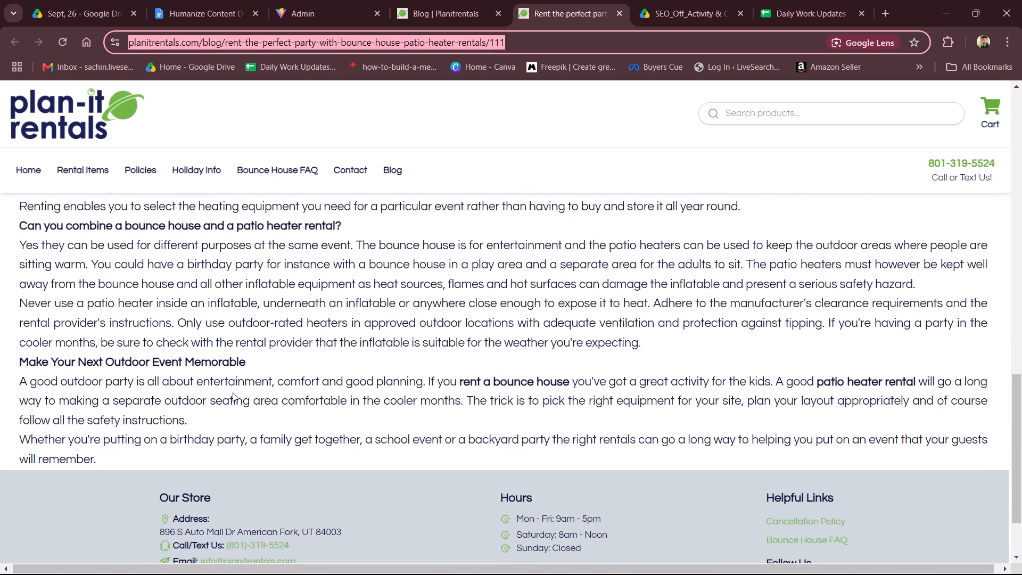
{"action": "scroll", "coordinate": [233, 392], "scroll_direction": "down", "scroll_amount": 1}
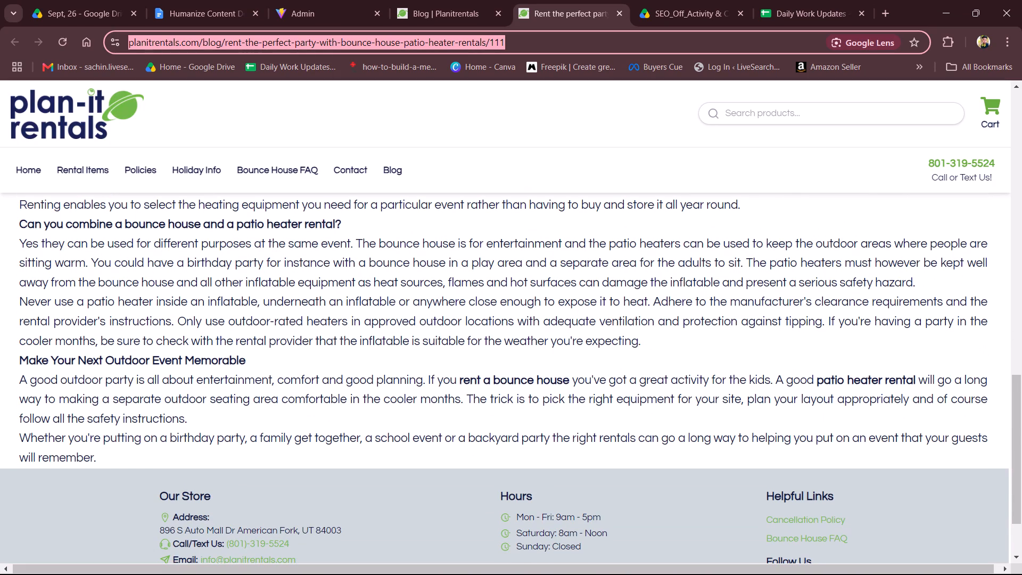
{"action": "left_click_drag", "start_coordinate": [571, 379], "coordinate": [456, 384]}
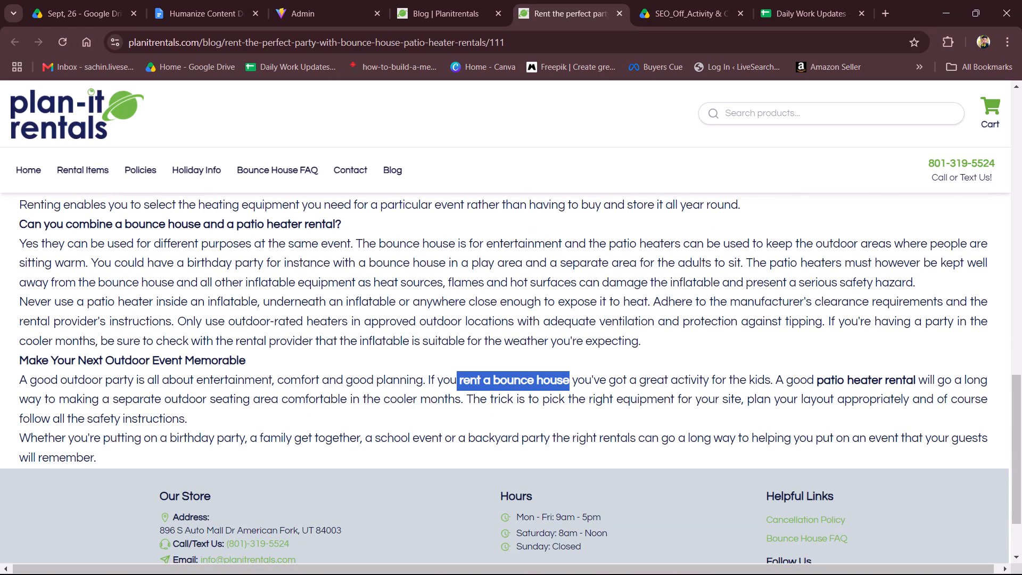
{"action": "left_click_drag", "start_coordinate": [456, 384], "coordinate": [460, 384]}
{"action": "key", "text": "ctrl+c"}
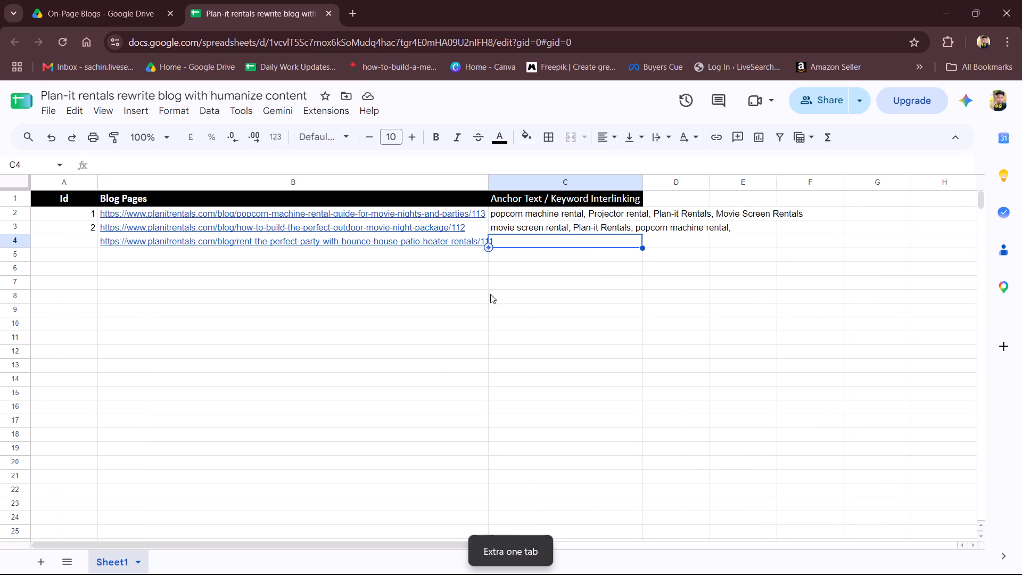
{"action": "left_click", "coordinate": [231, 166]}
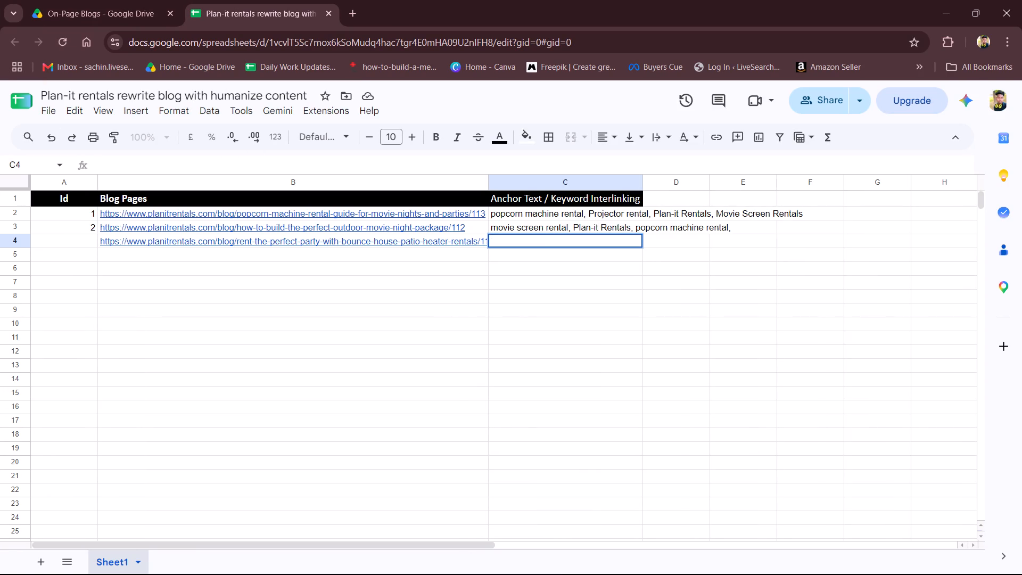
{"action": "key", "text": "ctrl+v"}
{"action": "type", "text": ","}
{"action": "key", "text": "space"}
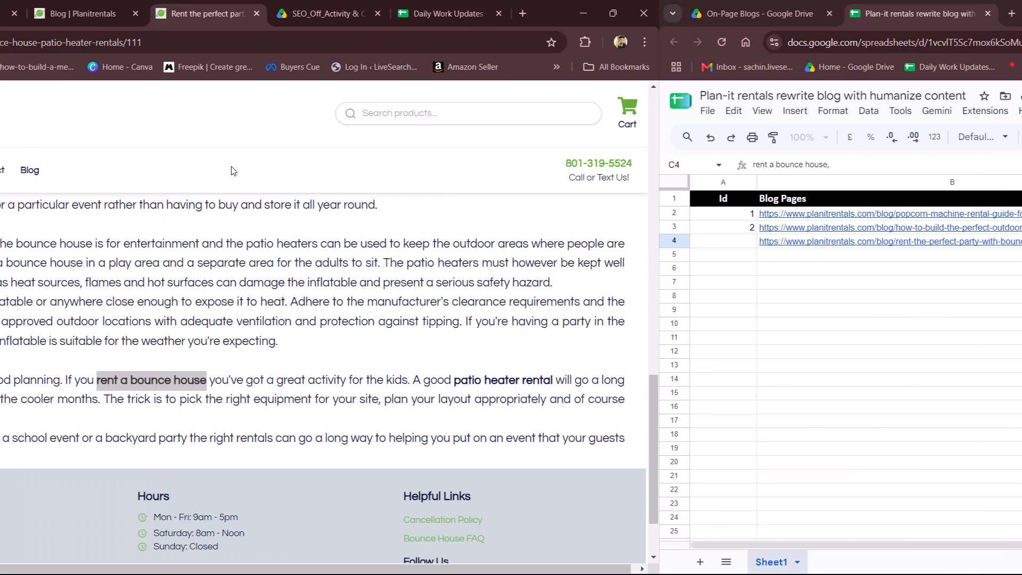
Append the same section's linked anchor text "patio heater rental" to cell C4, without a trailing space.
{"action": "left_click_drag", "start_coordinate": [917, 377], "coordinate": [817, 374]}
{"action": "key", "text": "ctrl+c"}
{"action": "key", "text": "ctrl+v"}
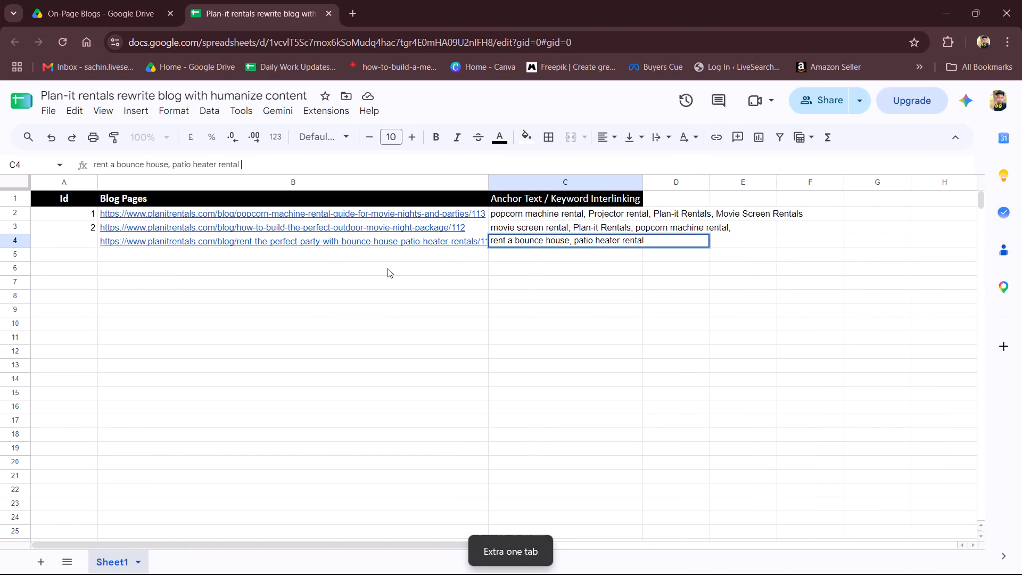
{"action": "key", "text": "BackSpace"}
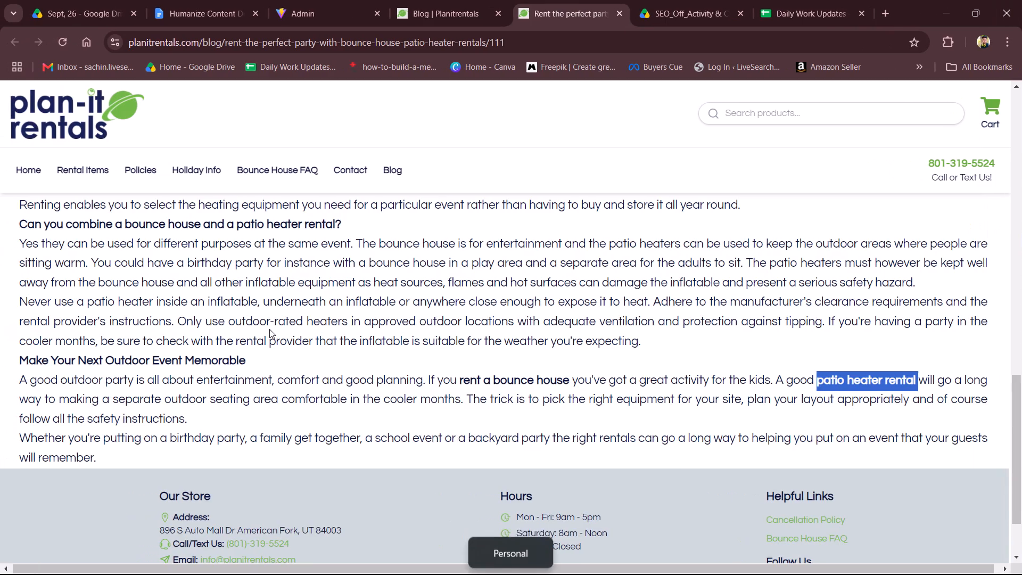
Search the bounce house and patio heater article for "plan it" and "rentals" to check for further linked anchor texts.
{"action": "scroll", "coordinate": [269, 329], "scroll_direction": "up", "scroll_amount": 3}
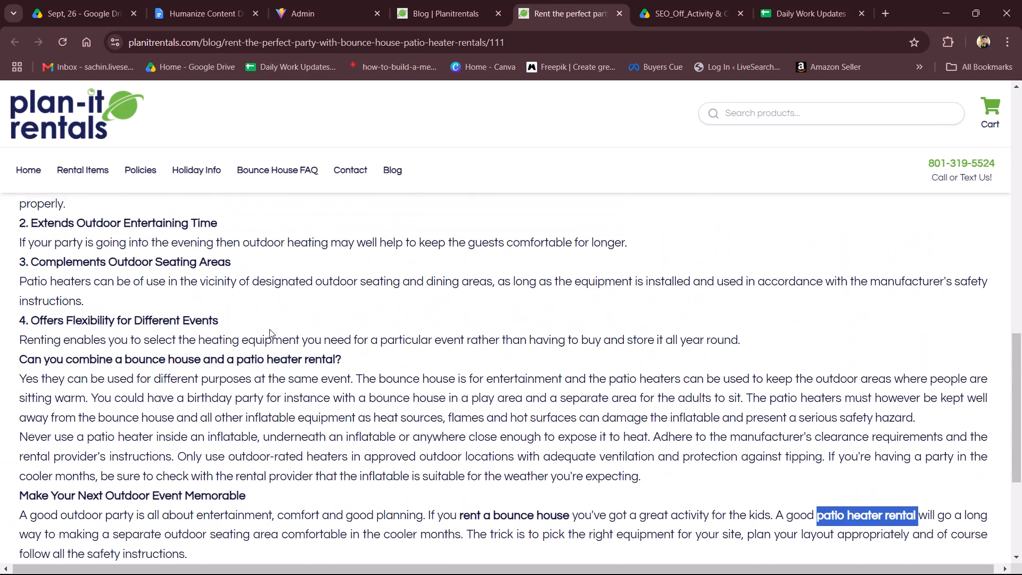
{"action": "scroll", "coordinate": [269, 329], "scroll_direction": "up", "scroll_amount": 5}
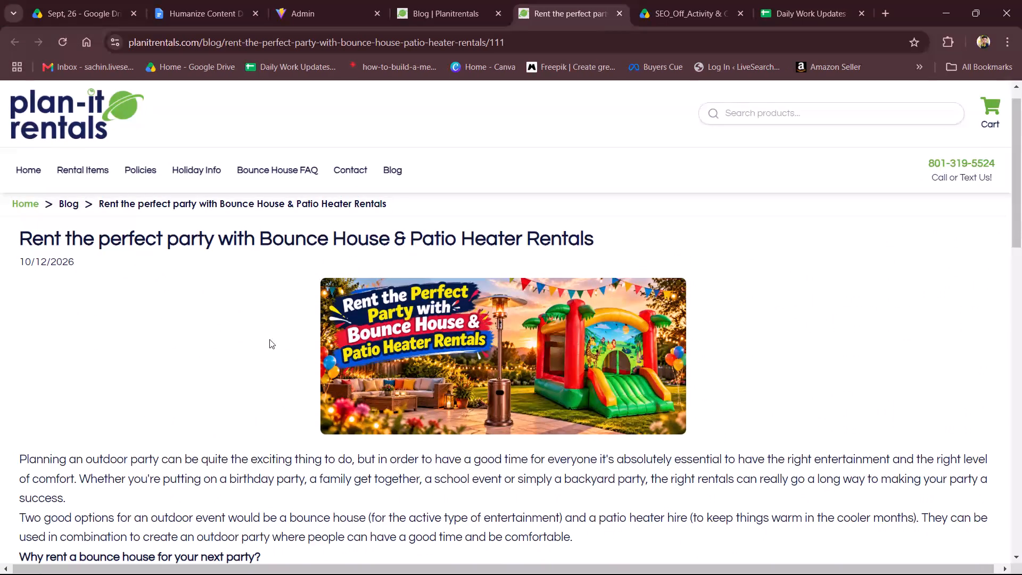
{"action": "key", "text": "ctrl+f"}
{"action": "type", "text": "pla"}
{"action": "key", "text": "n"}
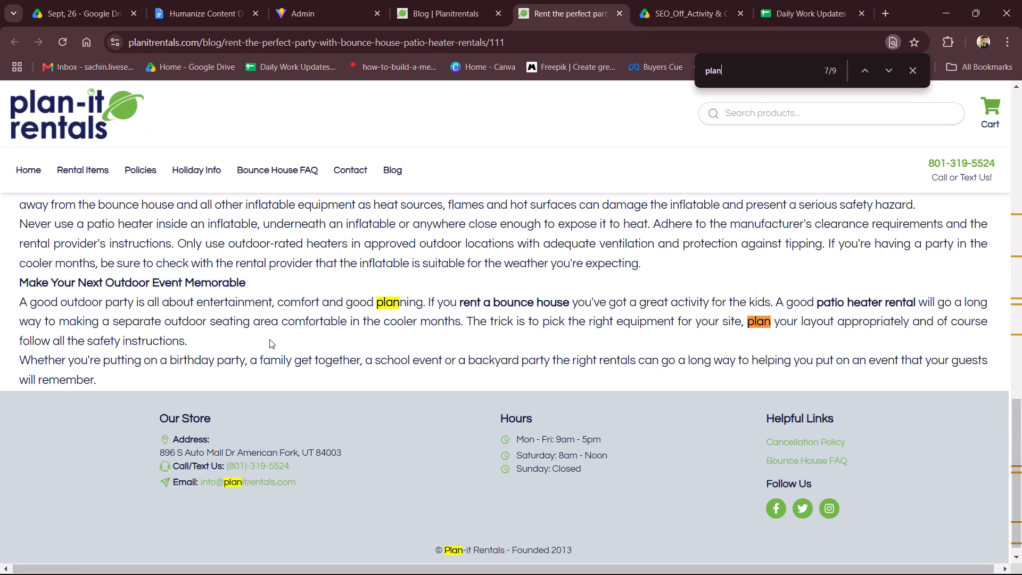
{"action": "key", "text": "space"}
{"action": "type", "text": "it"}
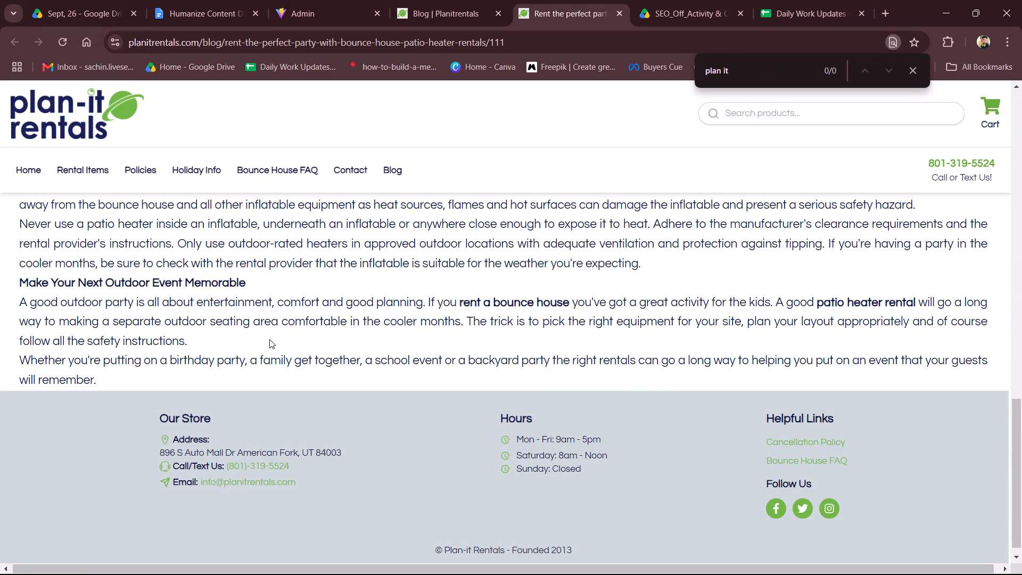
{"action": "key", "text": "ctrl+a"}
{"action": "key", "text": "BackSpace"}
{"action": "type", "text": "rentals"}
{"action": "scroll", "coordinate": [269, 339], "scroll_direction": "down", "scroll_amount": 4}
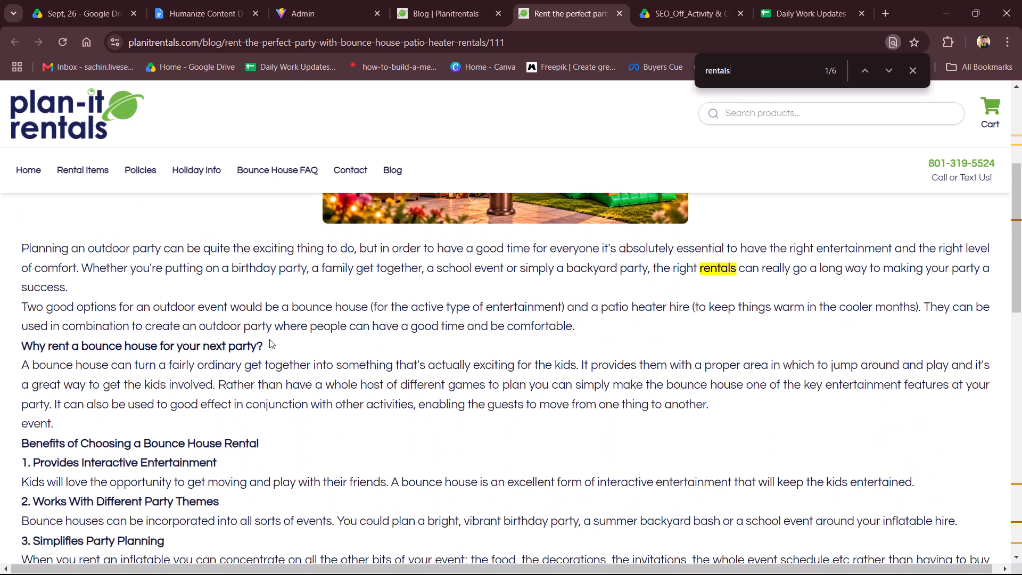
{"action": "scroll", "coordinate": [269, 339], "scroll_direction": "down", "scroll_amount": 7}
{"action": "scroll", "coordinate": [269, 339], "scroll_direction": "up", "scroll_amount": 1}
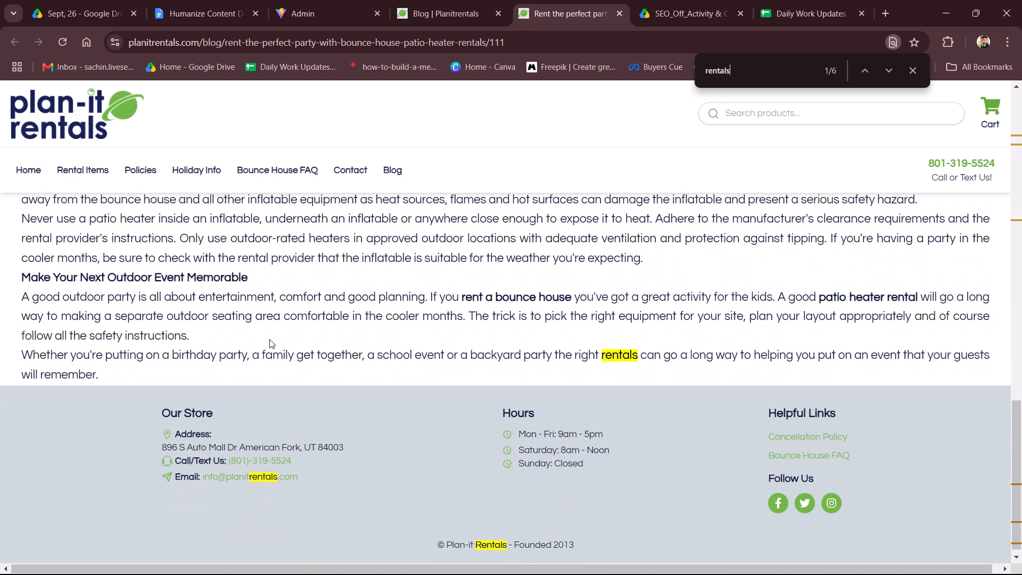
{"action": "scroll", "coordinate": [269, 339], "scroll_direction": "up", "scroll_amount": 2}
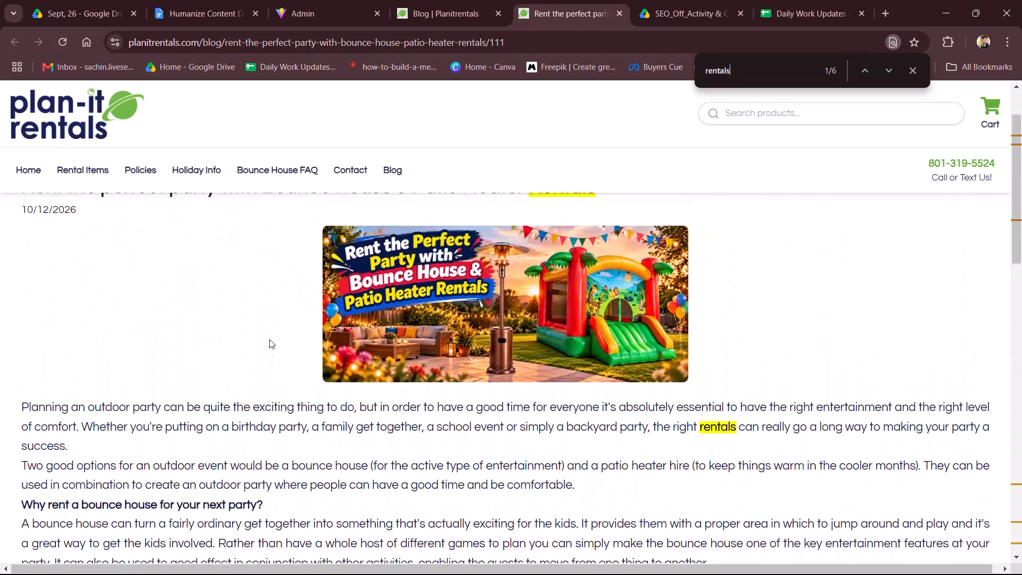
Close the article and open "Party Rentals in Utah: Plan an Unforgettable Movie Night" separately from the blog listing.
{"action": "key", "text": "ctrl+w"}
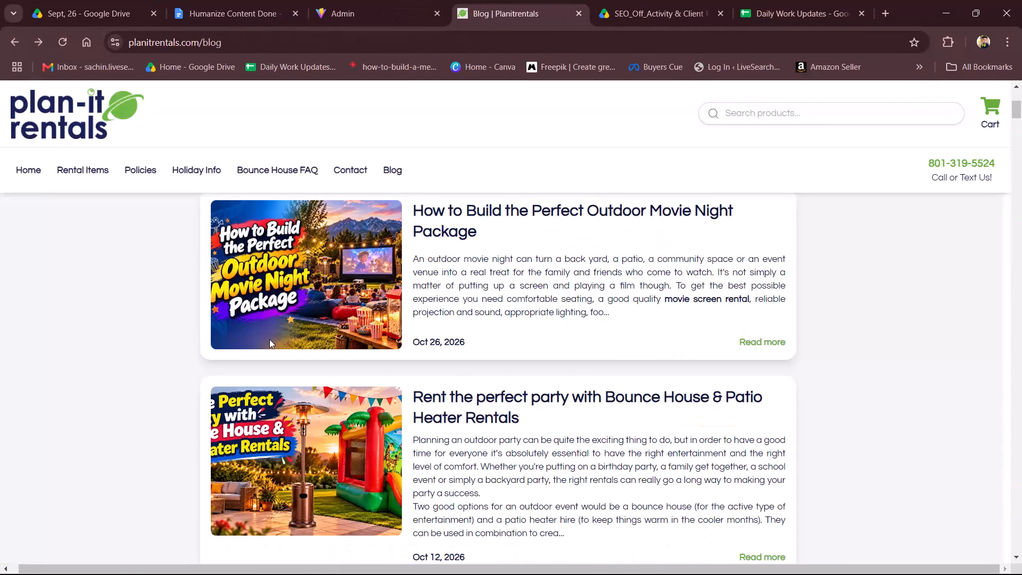
{"action": "key", "text": "ctrl+t"}
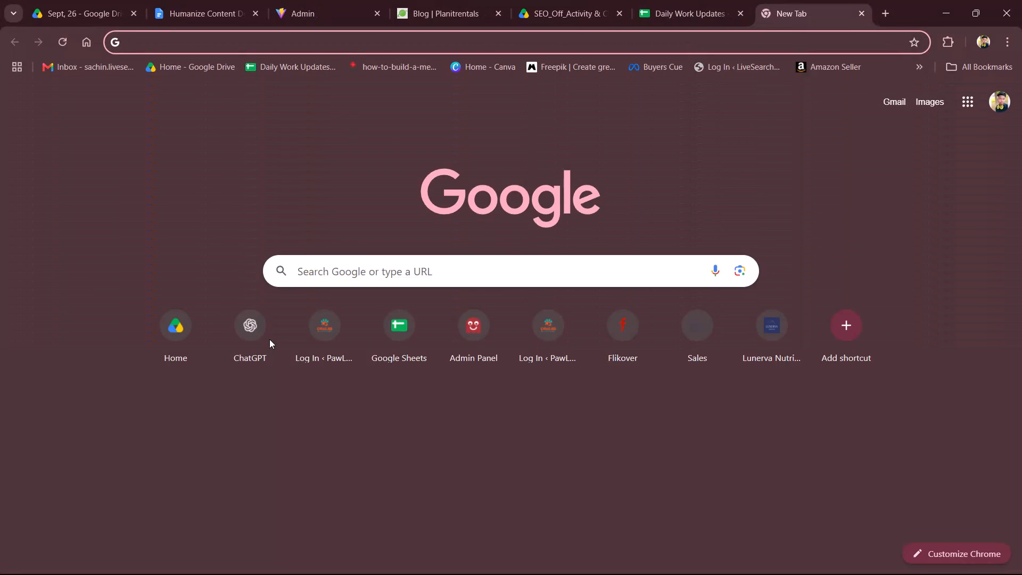
{"action": "key", "text": "ctrl+w"}
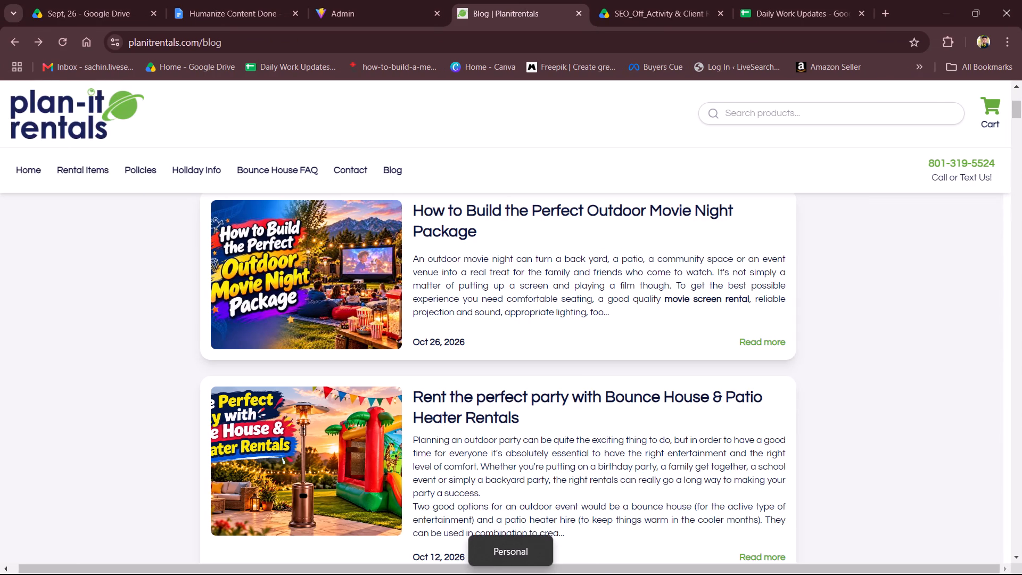
{"action": "scroll", "coordinate": [412, 409], "scroll_direction": "down", "scroll_amount": 7}
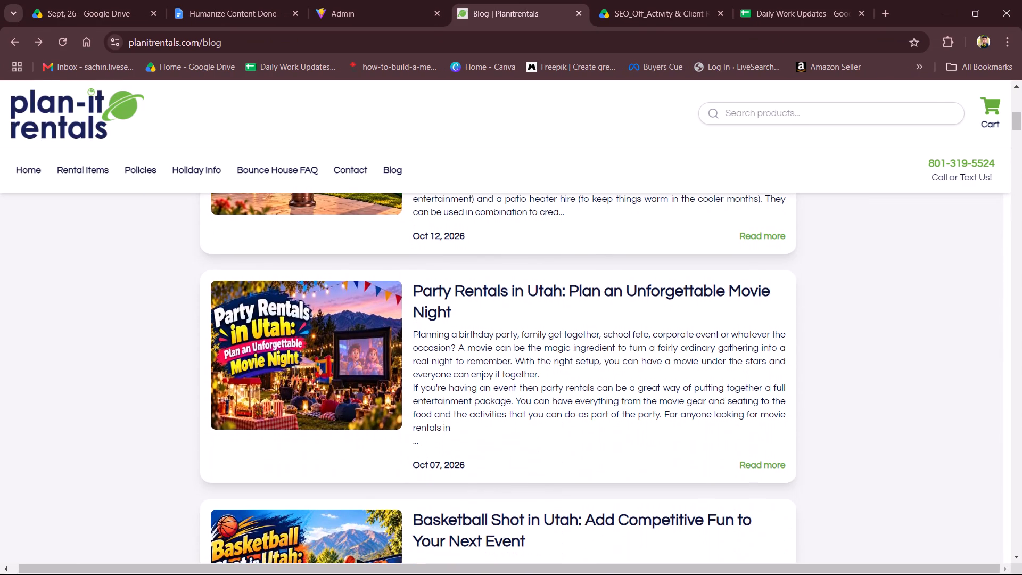
{"action": "left_click", "coordinate": [444, 306], "text": "ctrl"}
{"action": "left_click", "coordinate": [557, 0]}
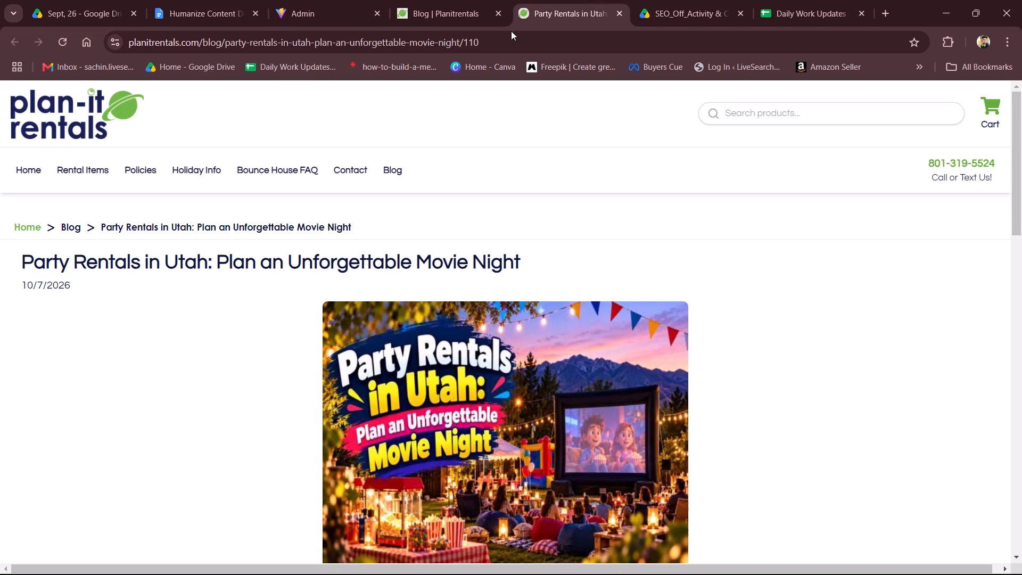
Copy the Utah party rentals article's URL into cell B5 of the tracking spreadsheet, fitting column B to its contents.
{"action": "left_click", "coordinate": [504, 34]}
{"action": "key", "text": "ctrl+c"}
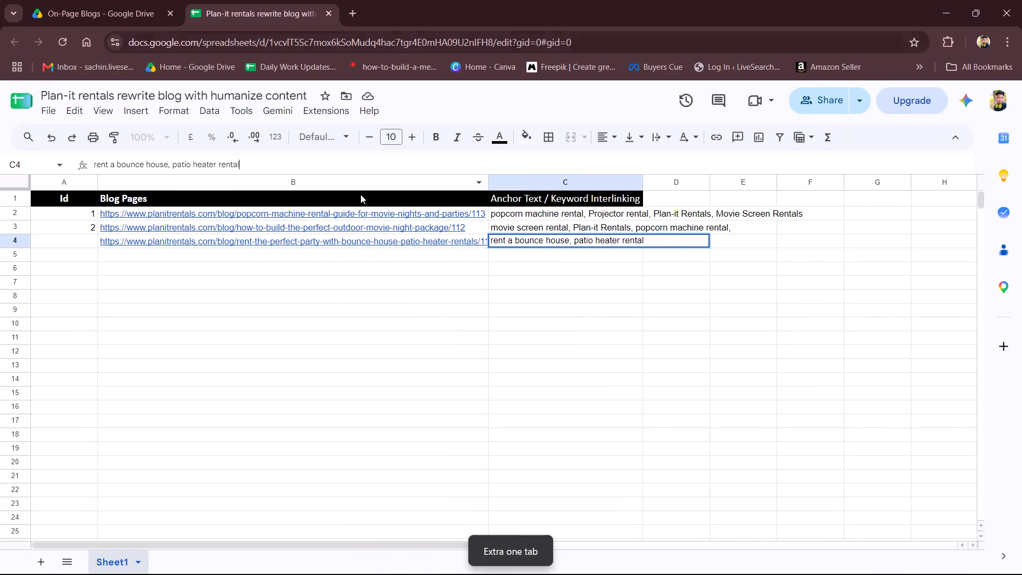
{"action": "double_click", "coordinate": [488, 185]}
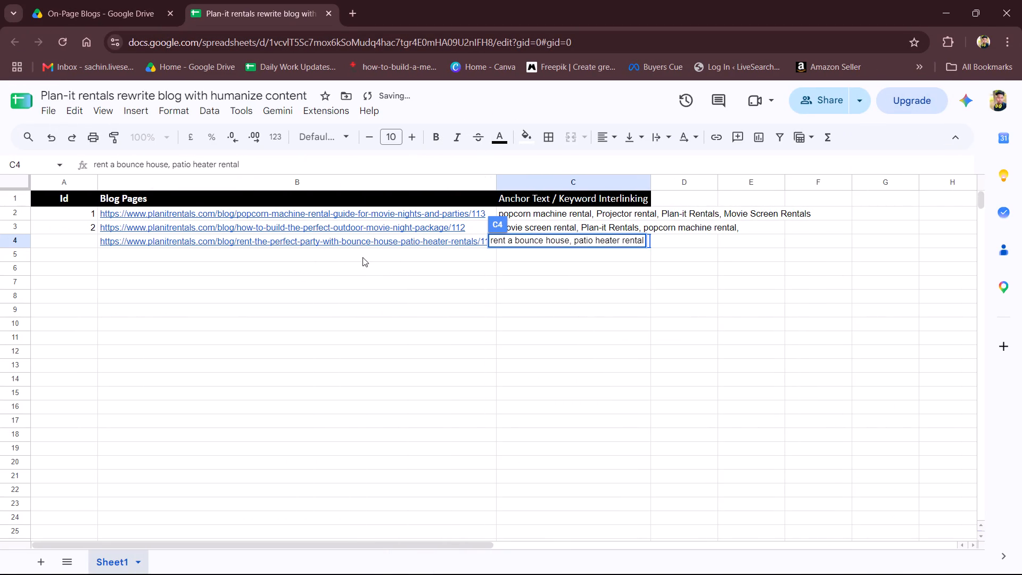
{"action": "left_click", "coordinate": [362, 257]}
{"action": "key", "text": "ctrl+v"}
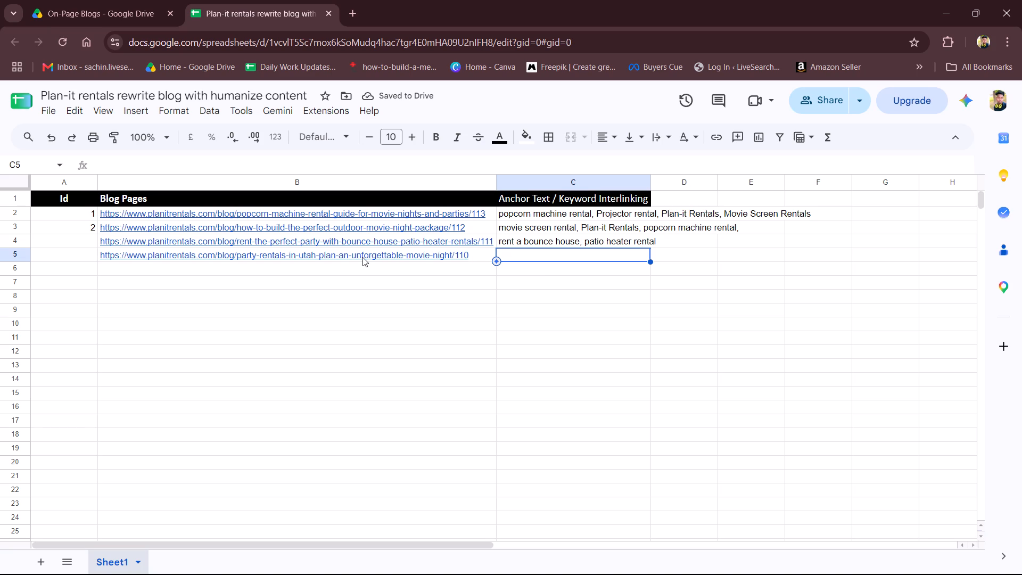
Find the link in the article's "Make Your Event More Enjoyable With Party Rentals" section and enter its anchor text "party rentals" with a comma in cell C5.
{"action": "left_click", "coordinate": [215, 168]}
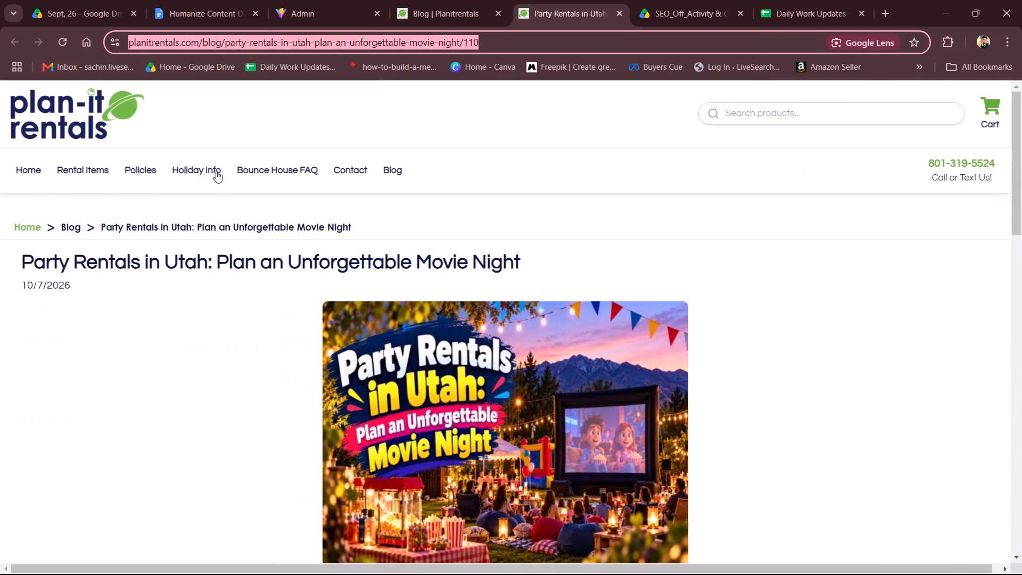
{"action": "scroll", "coordinate": [337, 291], "scroll_direction": "down", "scroll_amount": 2}
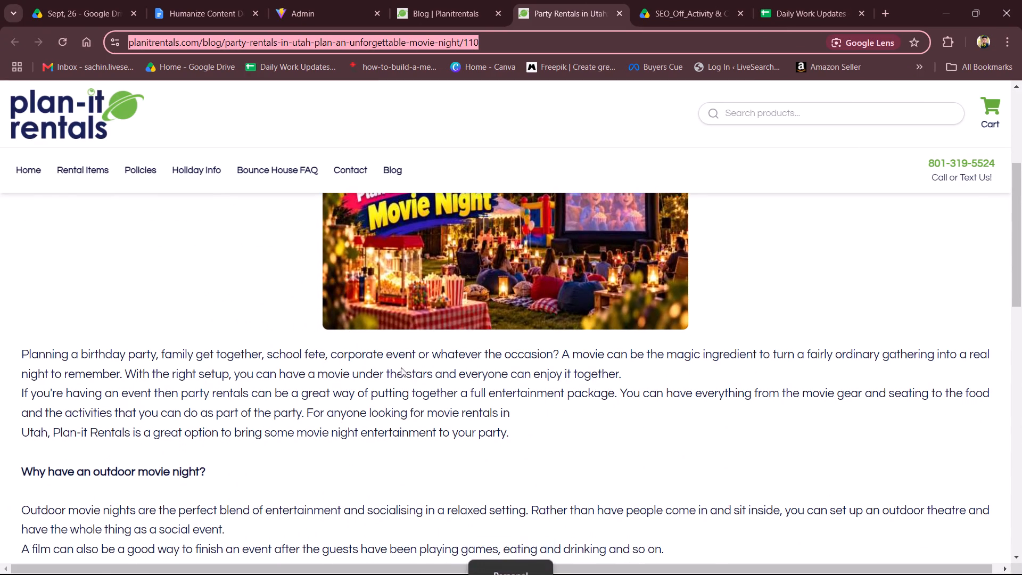
{"action": "scroll", "coordinate": [405, 367], "scroll_direction": "down", "scroll_amount": 4}
{"action": "scroll", "coordinate": [374, 362], "scroll_direction": "left", "scroll_amount": 1}
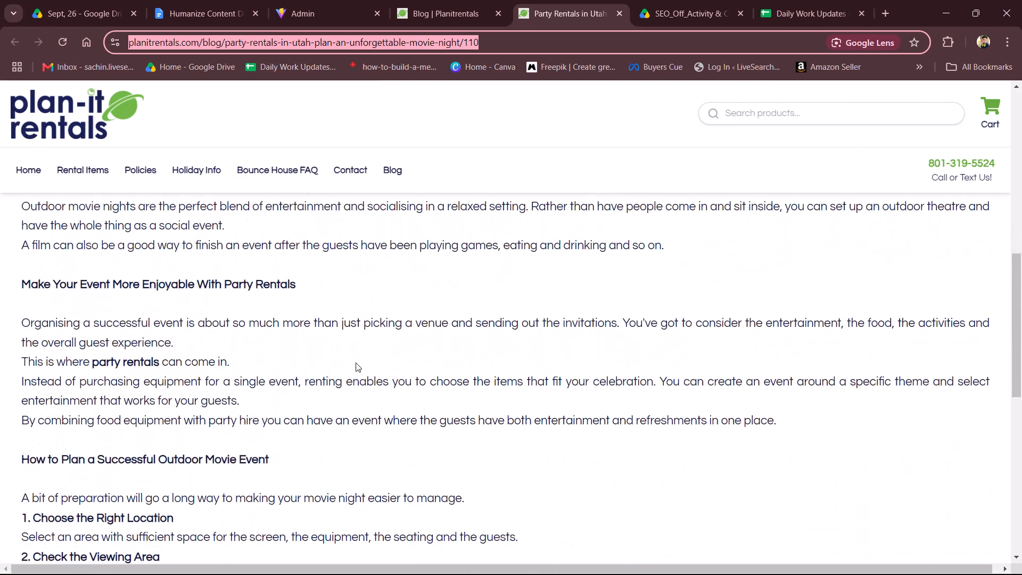
{"action": "scroll", "coordinate": [356, 363], "scroll_direction": "left", "scroll_amount": 1}
{"action": "left_click_drag", "start_coordinate": [161, 356], "coordinate": [103, 352]}
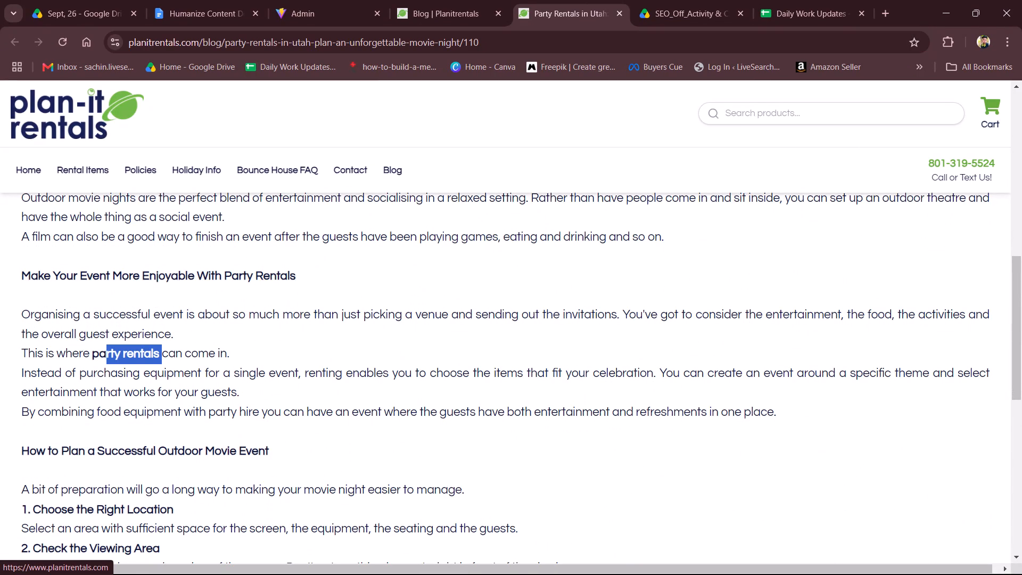
{"action": "left_click_drag", "start_coordinate": [103, 352], "coordinate": [92, 354]}
{"action": "key", "text": "ctrl+c"}
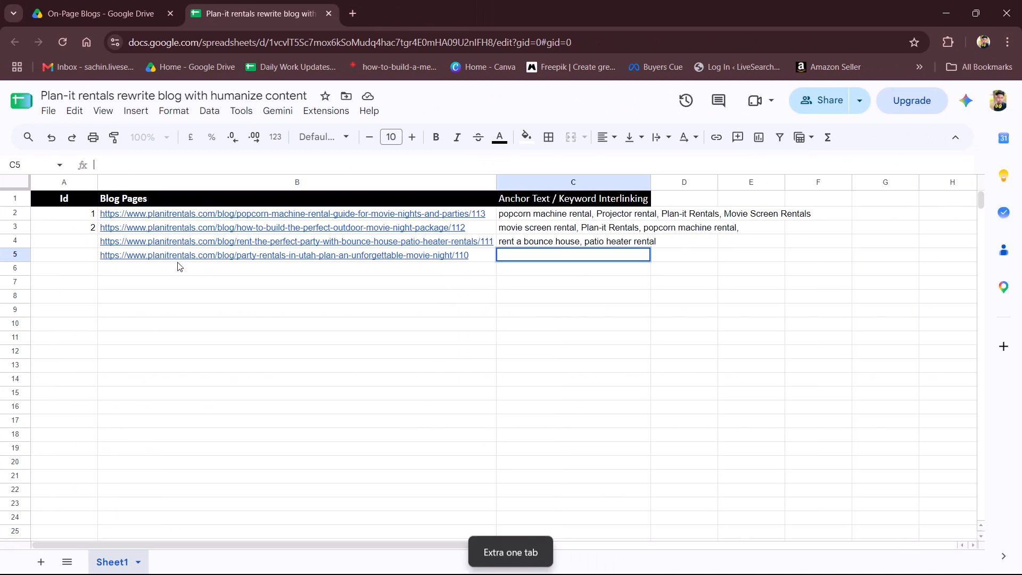
{"action": "left_click", "coordinate": [233, 161]}
{"action": "key", "text": "ctrl+v"}
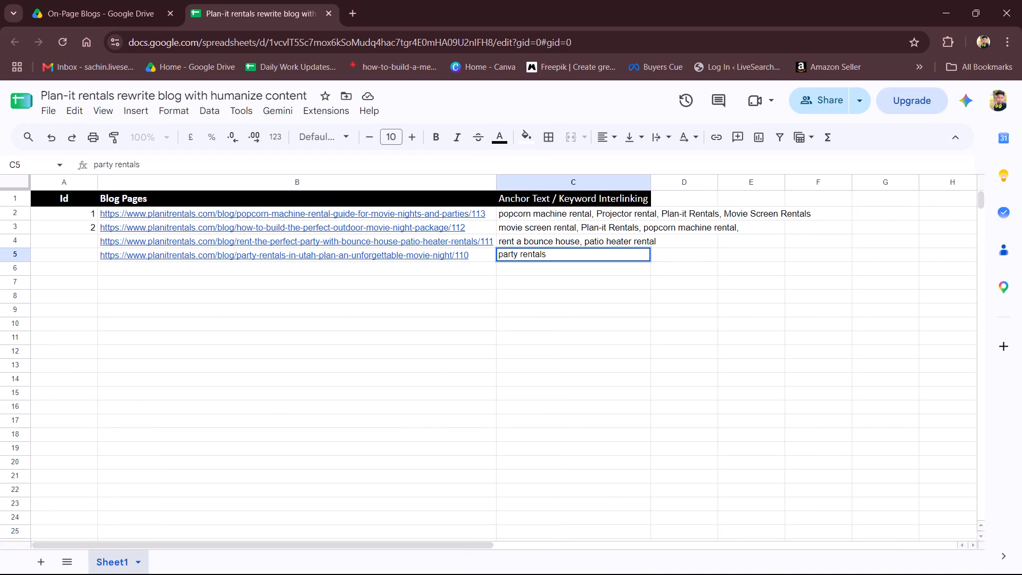
{"action": "key", "text": "BackSpace"}
{"action": "type", "text": ","}
{"action": "key", "text": "space"}
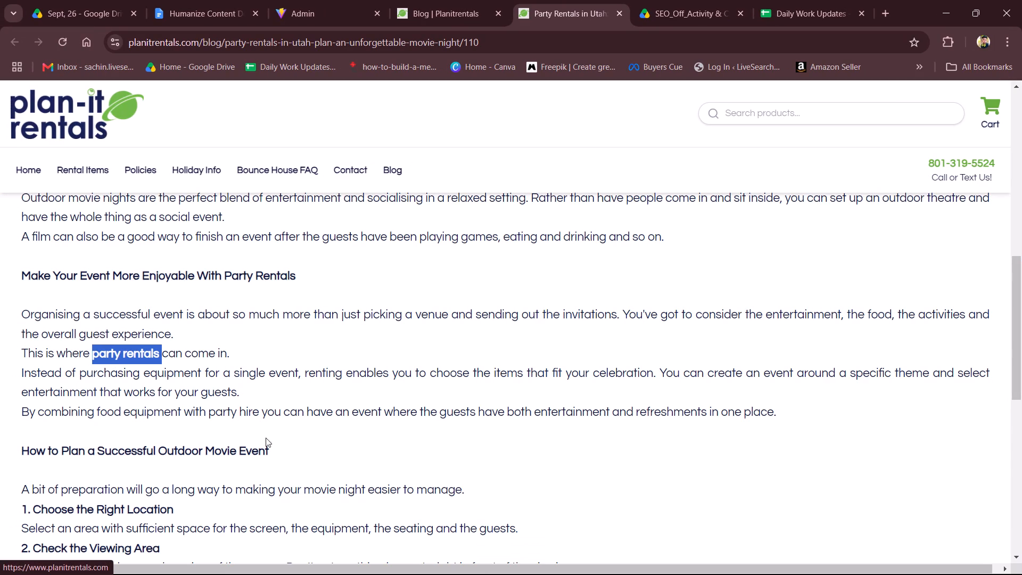
Find the movie link in the article's "Make Your Next Event a Movie Night" section and append its anchor text "Movie Rentals in Utah" to cell C5.
{"action": "scroll", "coordinate": [279, 433], "scroll_direction": "down", "scroll_amount": 4}
{"action": "scroll", "coordinate": [324, 397], "scroll_direction": "down", "scroll_amount": 5}
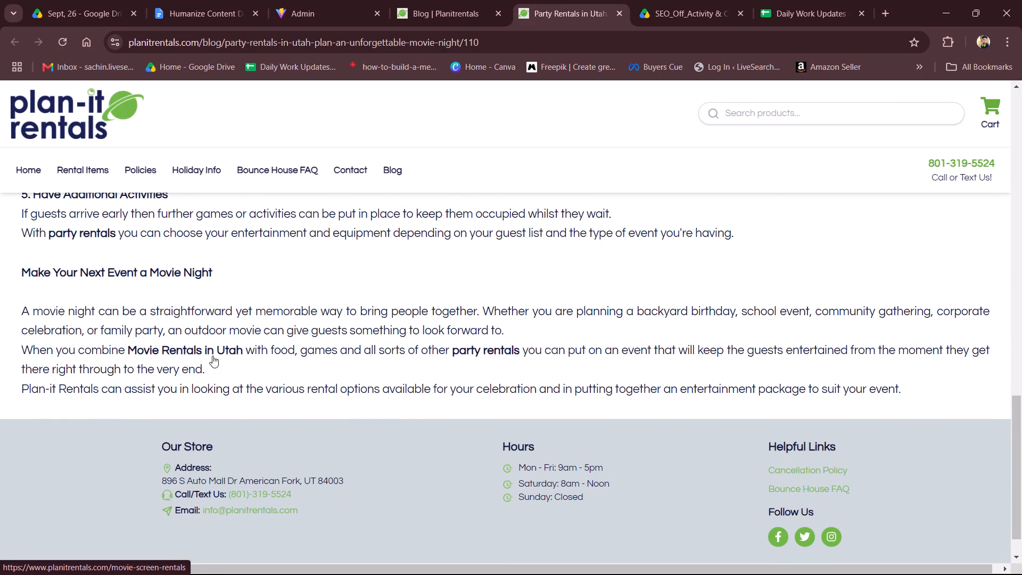
{"action": "left_click_drag", "start_coordinate": [243, 350], "coordinate": [159, 349]}
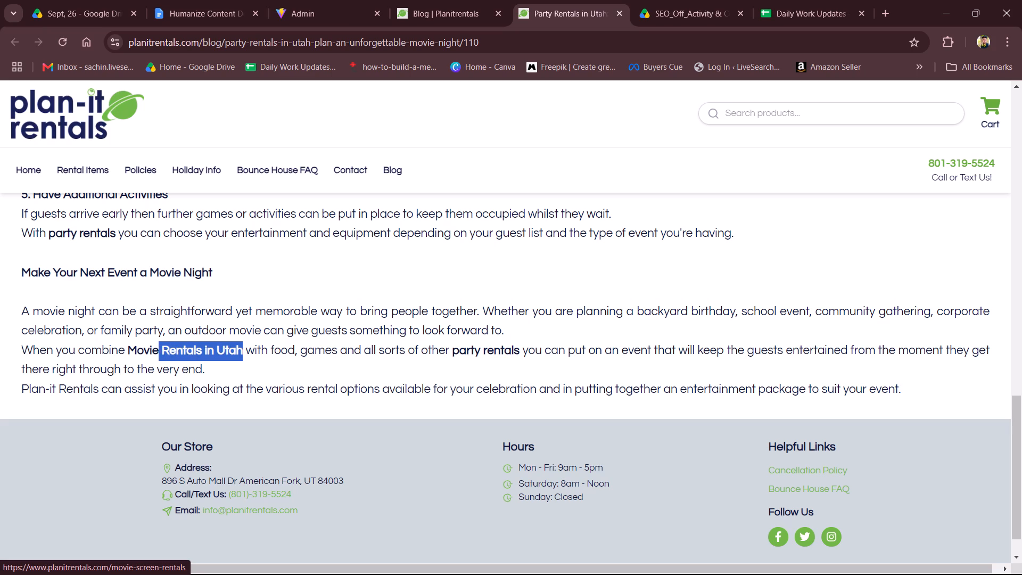
{"action": "left_click_drag", "start_coordinate": [159, 349], "coordinate": [130, 356]}
{"action": "key", "text": "ctrl+c"}
{"action": "left_click_drag", "start_coordinate": [130, 356], "coordinate": [130, 356]}
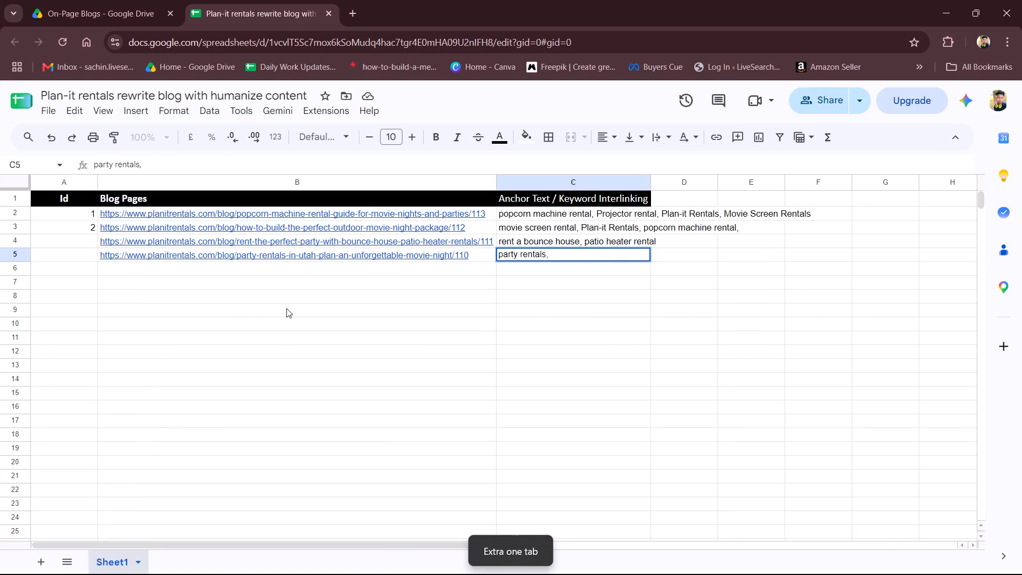
{"action": "key", "text": "ctrl+v"}
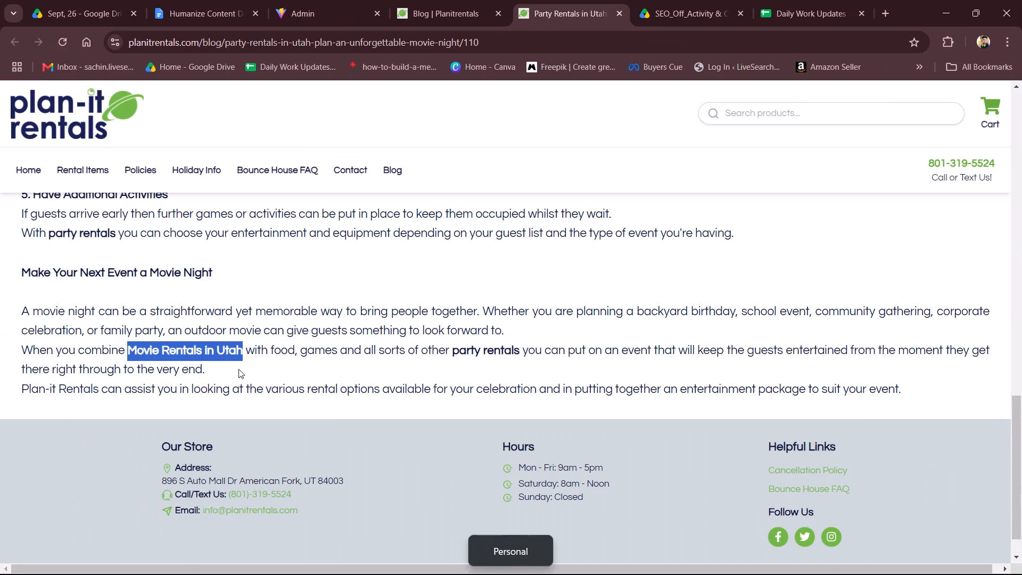
Close the Utah party rentals article and open "Basketball Shot in Utah: Add Competitive Fun to Your Next Event" from the blog listing.
{"action": "scroll", "coordinate": [323, 342], "scroll_direction": "up", "scroll_amount": 4}
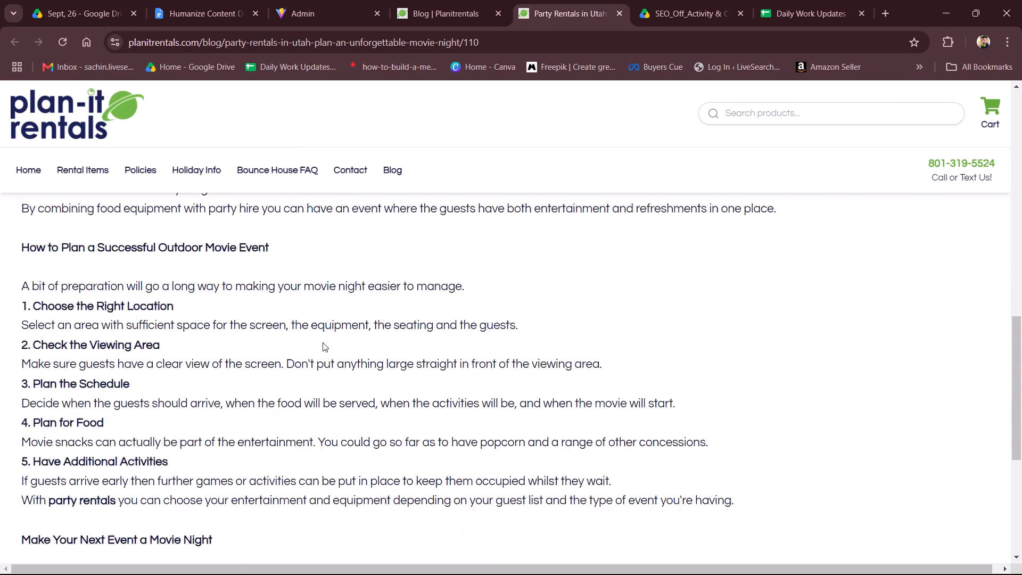
{"action": "scroll", "coordinate": [323, 342], "scroll_direction": "up", "scroll_amount": 7}
{"action": "key", "text": "ctrl+w"}
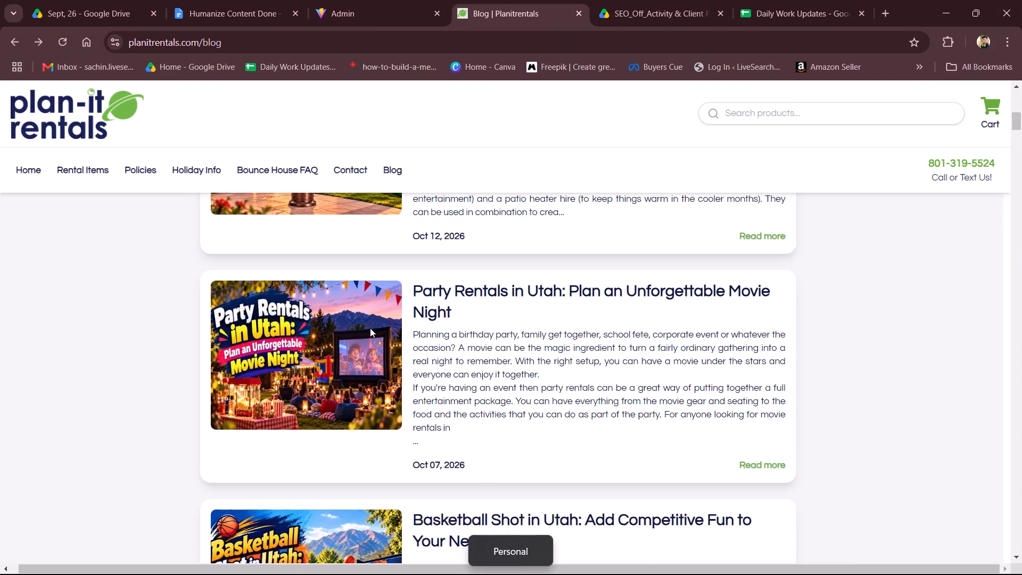
{"action": "scroll", "coordinate": [403, 330], "scroll_direction": "down", "scroll_amount": 4}
{"action": "left_click", "coordinate": [447, 274]}
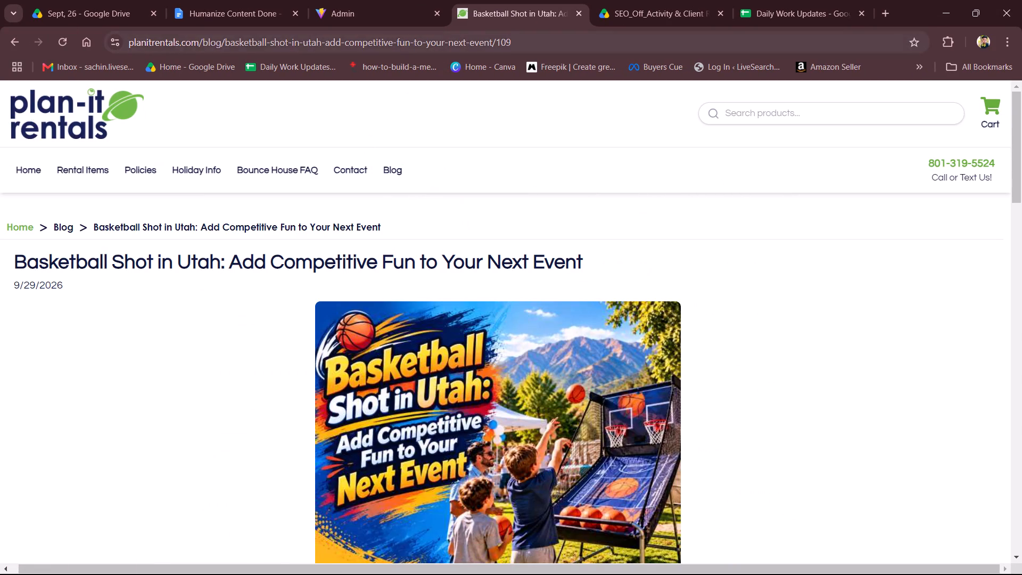
Copy the Basketball Shot article's URL into cell B6 of the tracking spreadsheet.
{"action": "left_click", "coordinate": [532, 45]}
{"action": "key", "text": "ctrl+c"}
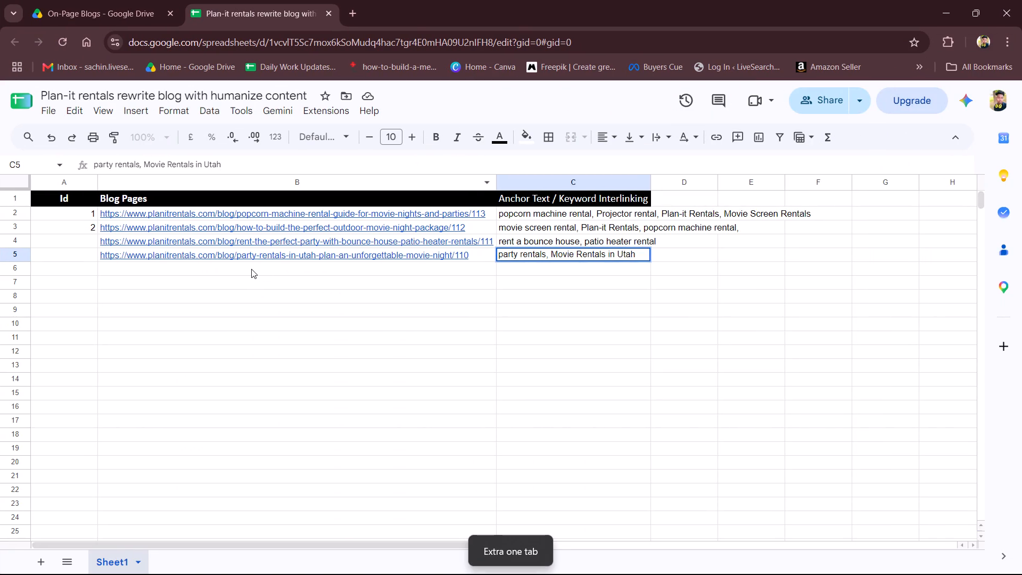
{"action": "left_click", "coordinate": [251, 268]}
{"action": "key", "text": "ctrl+v"}
{"action": "key", "text": "Tab"}
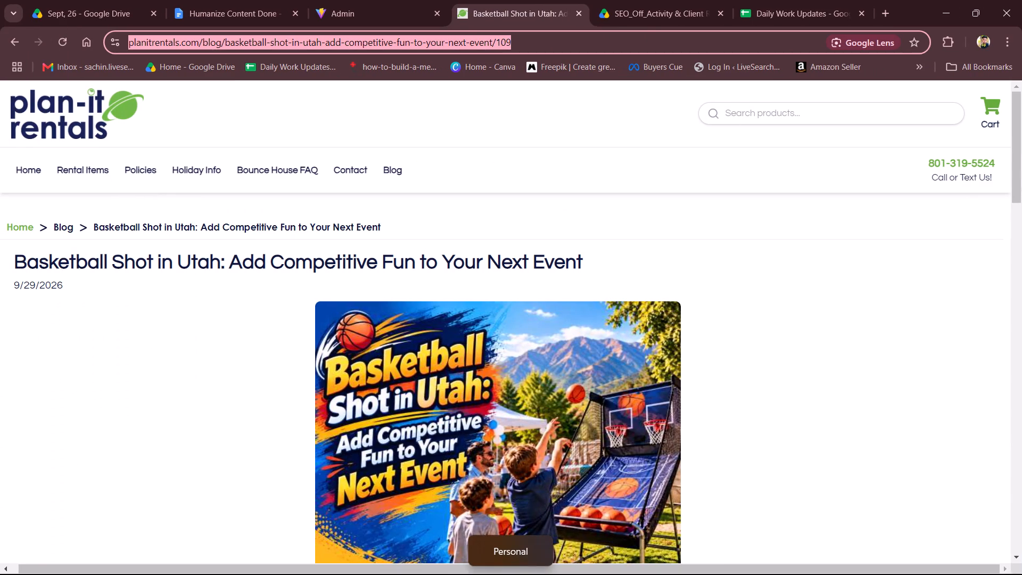
Copy the linked anchor text "Basketball Shot in Utah" from the article's introduction into cell C6, followed by a comma.
{"action": "left_click", "coordinate": [202, 325]}
{"action": "scroll", "coordinate": [202, 325], "scroll_direction": "down", "scroll_amount": 5}
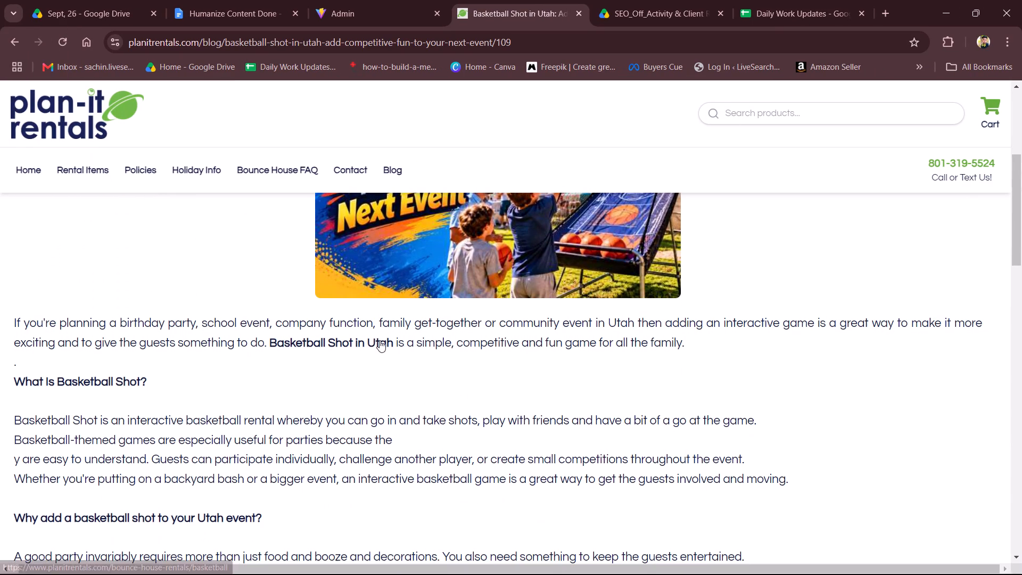
{"action": "left_click_drag", "start_coordinate": [393, 342], "coordinate": [274, 342]}
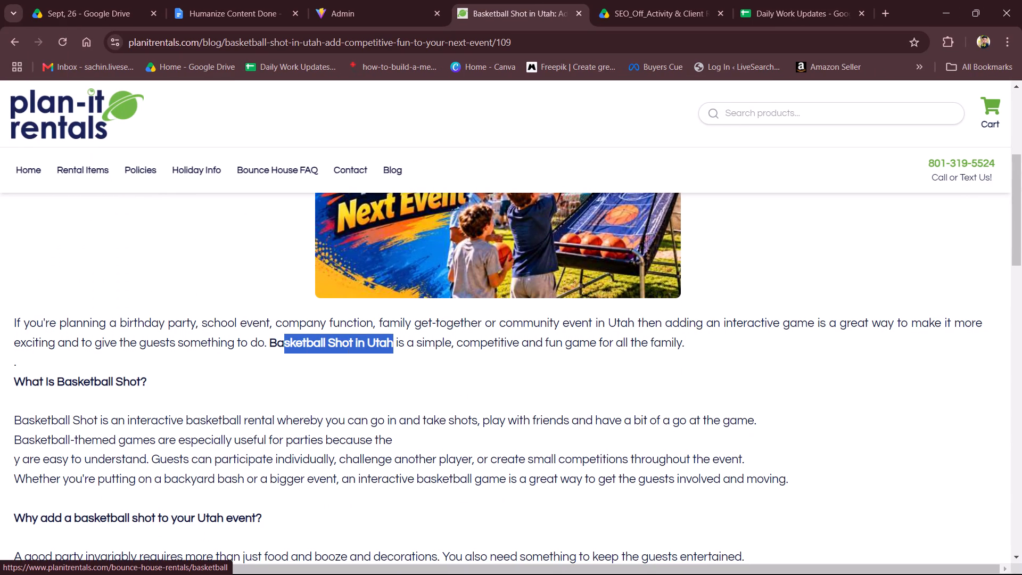
{"action": "left_click_drag", "start_coordinate": [274, 342], "coordinate": [273, 343]}
{"action": "key", "text": "ctrl+c"}
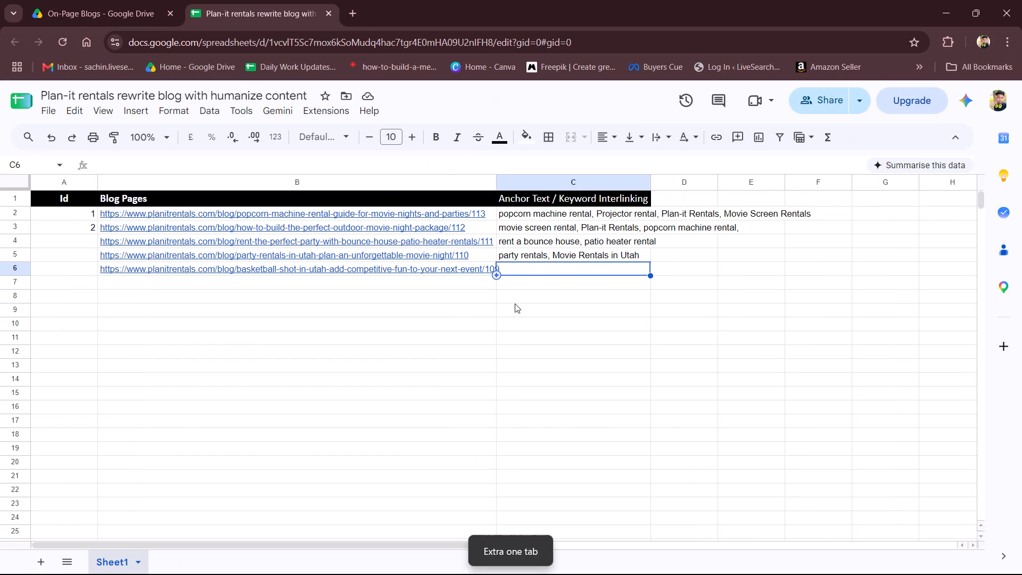
{"action": "left_click", "coordinate": [211, 175]}
{"action": "left_click", "coordinate": [213, 166]}
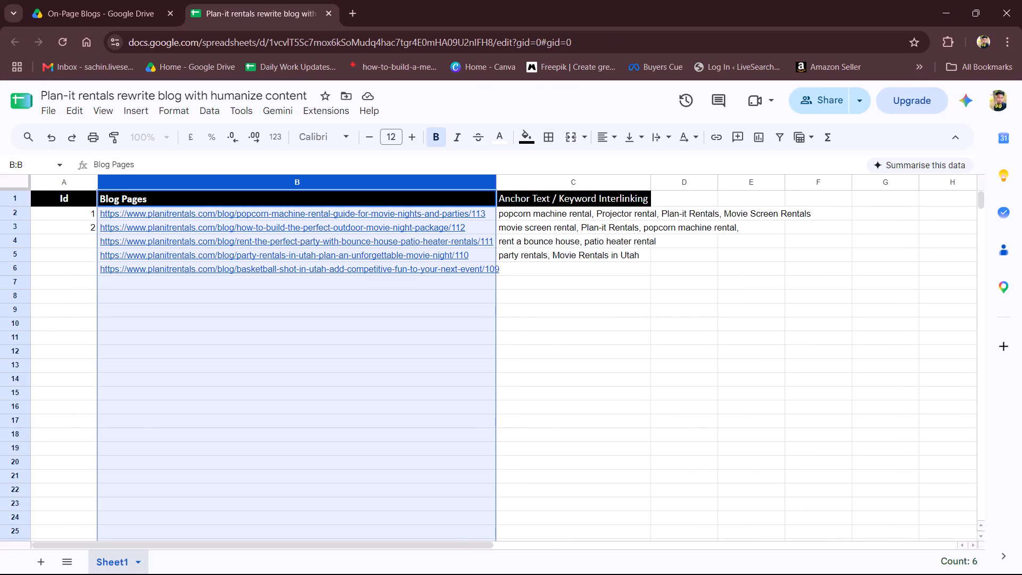
{"action": "left_click", "coordinate": [529, 264]}
{"action": "left_click", "coordinate": [156, 161]}
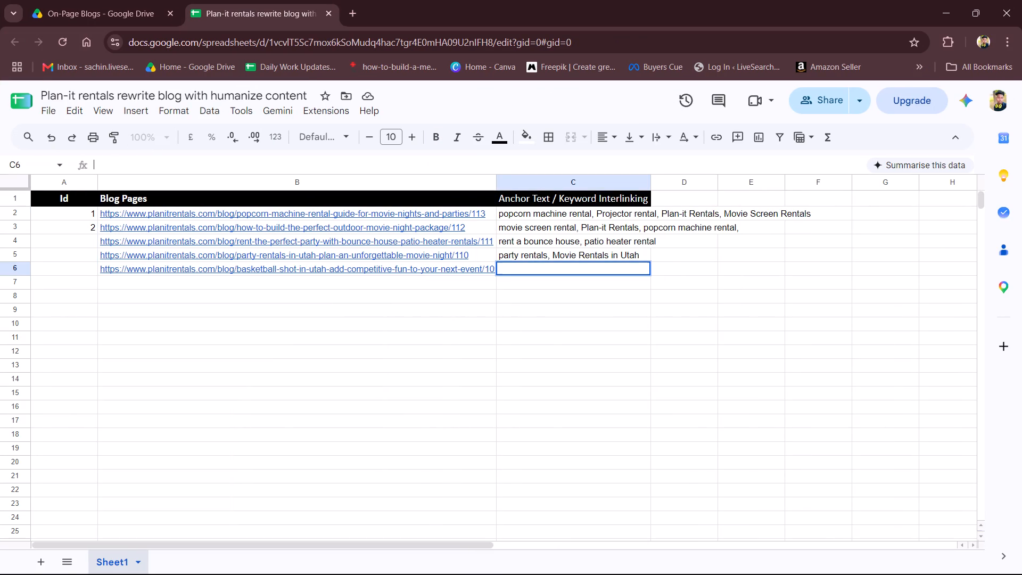
{"action": "key", "text": "ctrl+v"}
{"action": "type", "text": ","}
{"action": "key", "text": "space"}
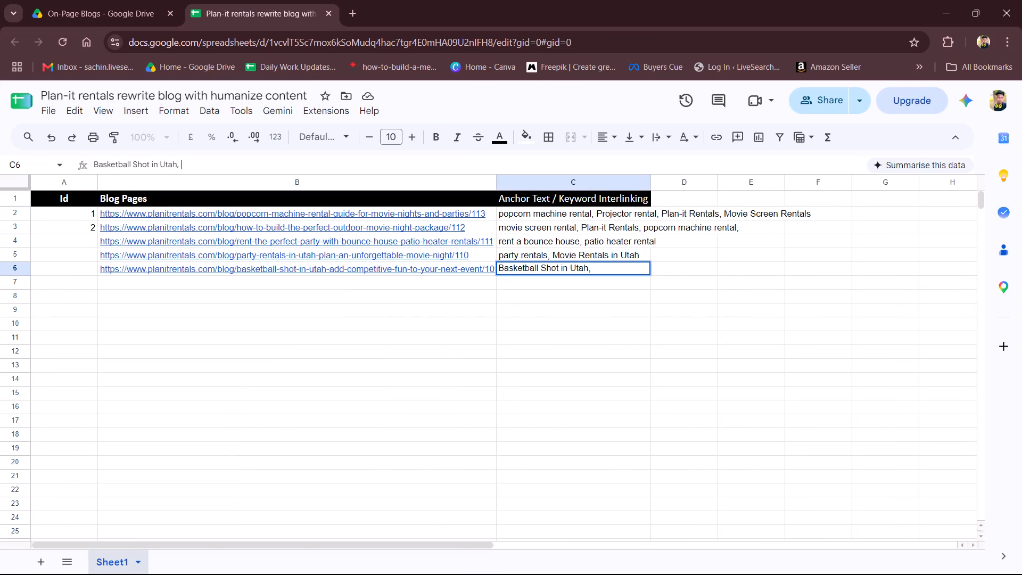
Look through the article for further links and append "party rentals in Utah" from the "Basketball Shot for Family Gatherings" section to cell C6.
{"action": "left_click", "coordinate": [276, 400]}
{"action": "scroll", "coordinate": [276, 400], "scroll_direction": "down", "scroll_amount": 3}
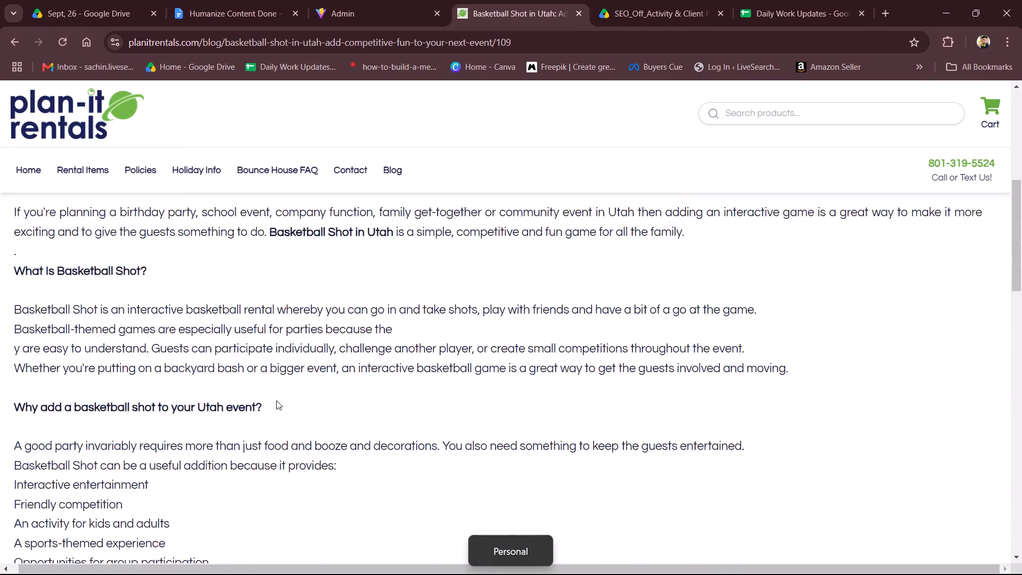
{"action": "scroll", "coordinate": [276, 400], "scroll_direction": "down", "scroll_amount": 6}
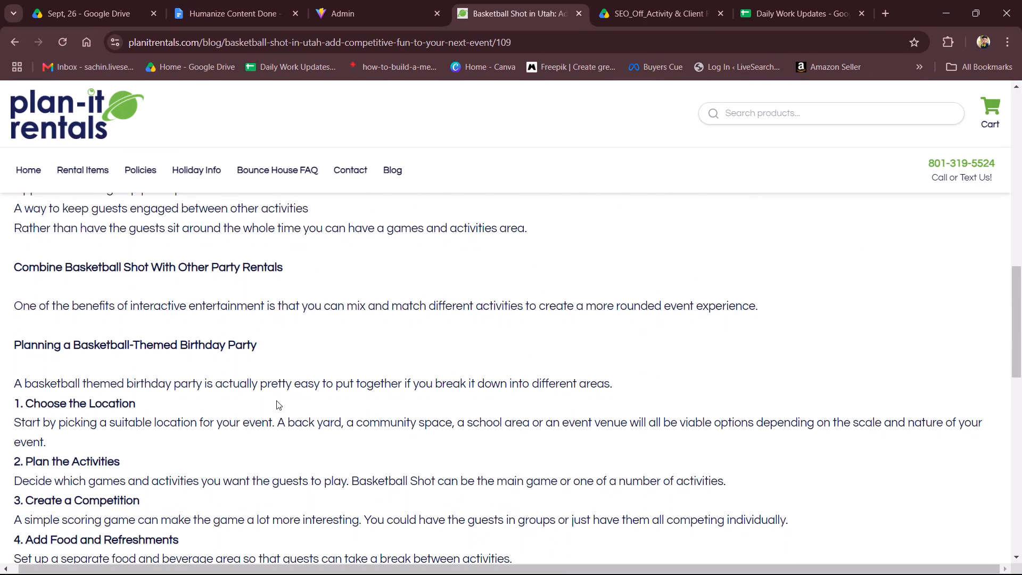
{"action": "scroll", "coordinate": [276, 400], "scroll_direction": "down", "scroll_amount": 2}
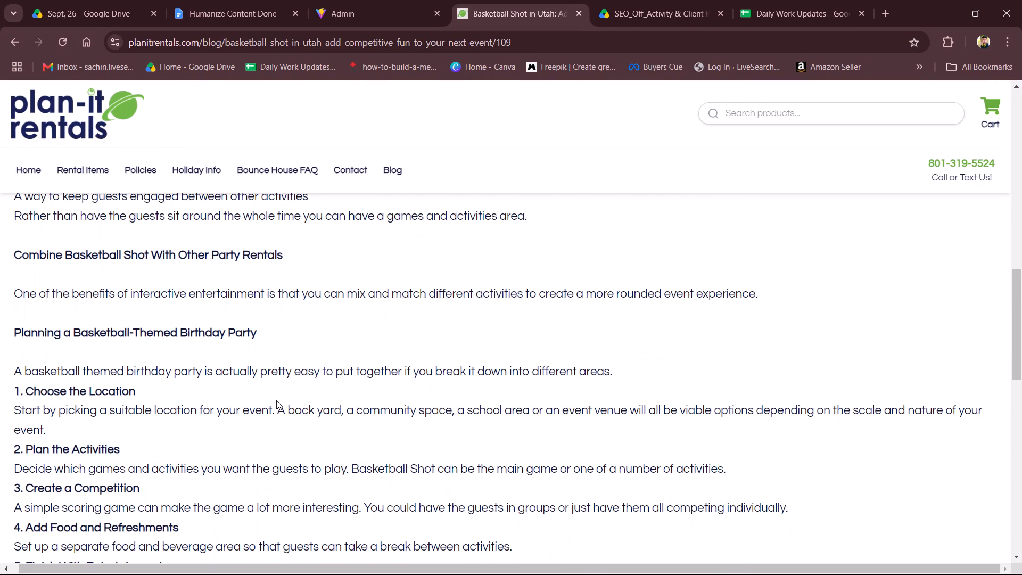
{"action": "scroll", "coordinate": [276, 400], "scroll_direction": "down", "scroll_amount": 4}
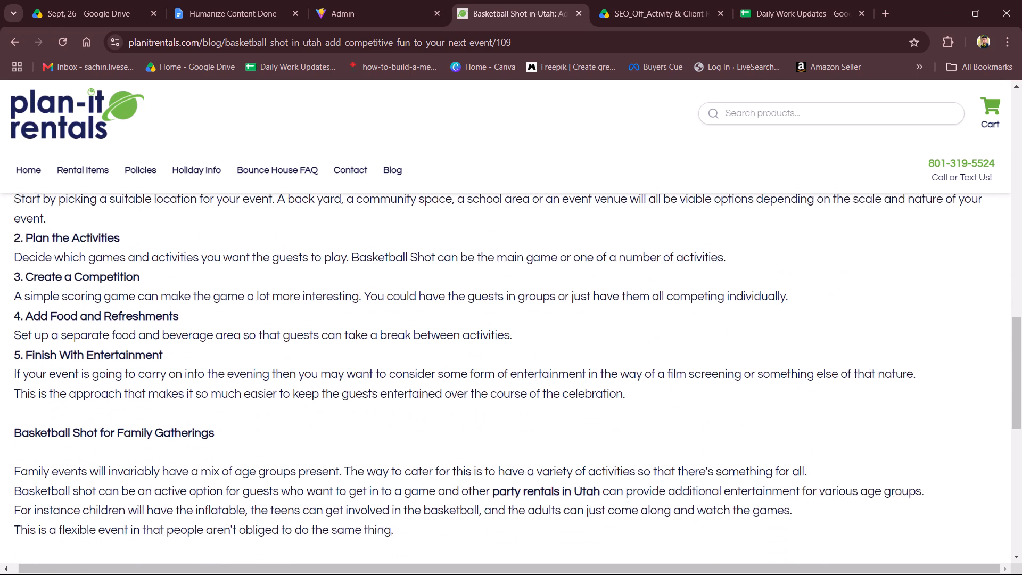
{"action": "scroll", "coordinate": [276, 400], "scroll_direction": "down", "scroll_amount": 3}
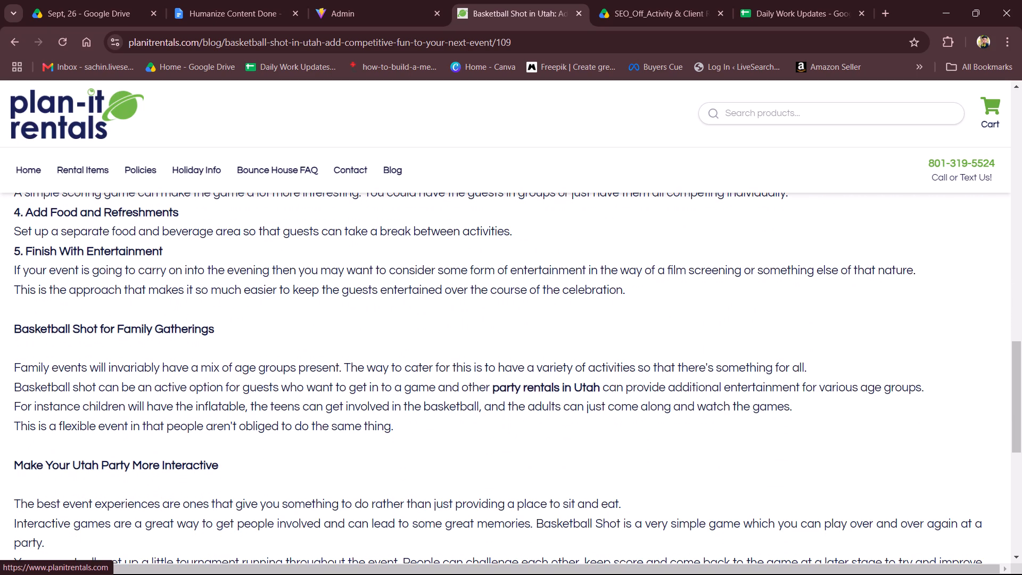
{"action": "left_click_drag", "start_coordinate": [603, 386], "coordinate": [494, 389]}
{"action": "key", "text": "ctrl+c"}
{"action": "scroll", "coordinate": [494, 389], "scroll_direction": "down", "scroll_amount": 3}
{"action": "left_click", "coordinate": [494, 389]}
{"action": "scroll", "coordinate": [494, 389], "scroll_direction": "down", "scroll_amount": 3}
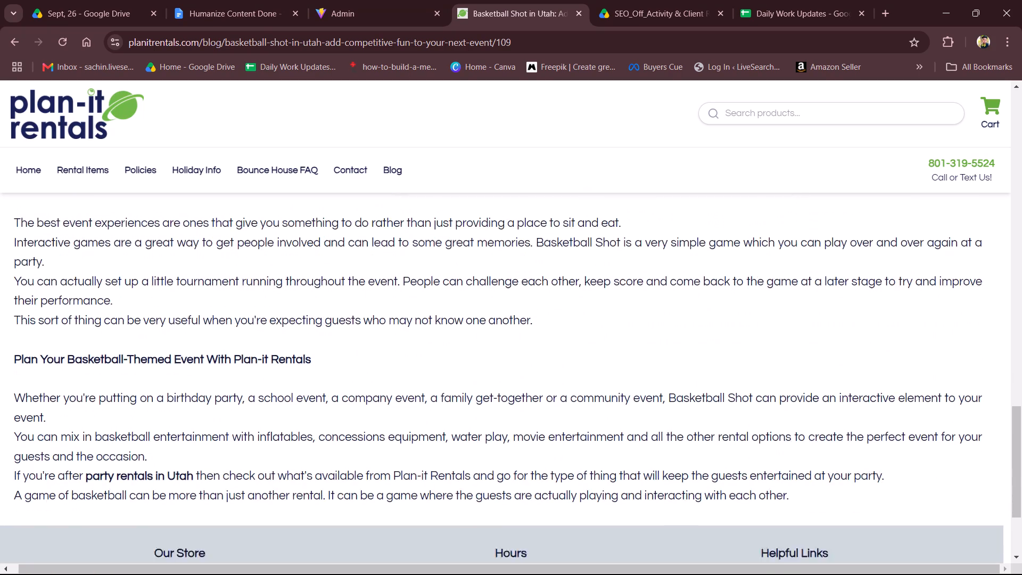
{"action": "scroll", "coordinate": [494, 389], "scroll_direction": "down", "scroll_amount": 2}
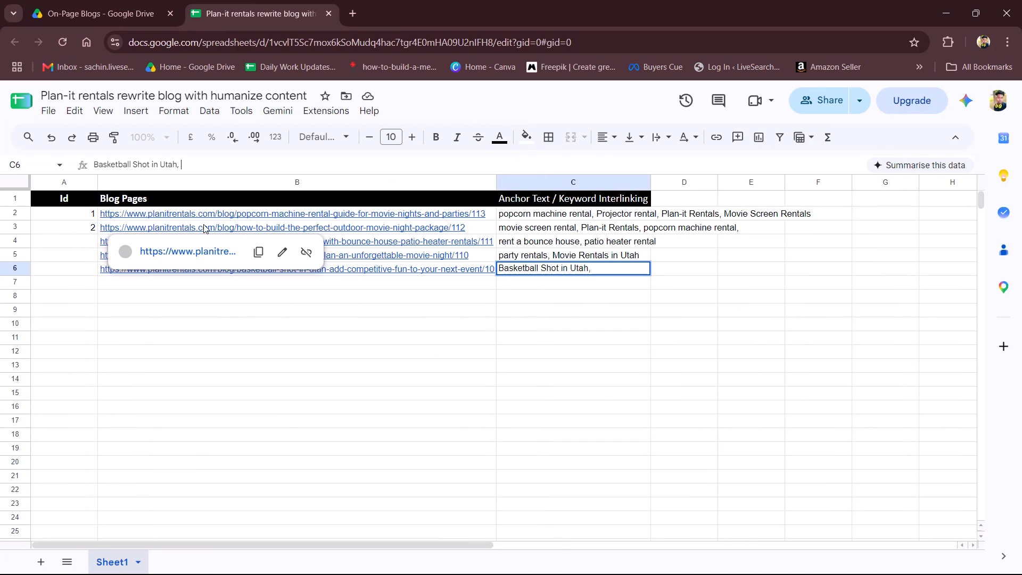
{"action": "key", "text": "ctrl+v"}
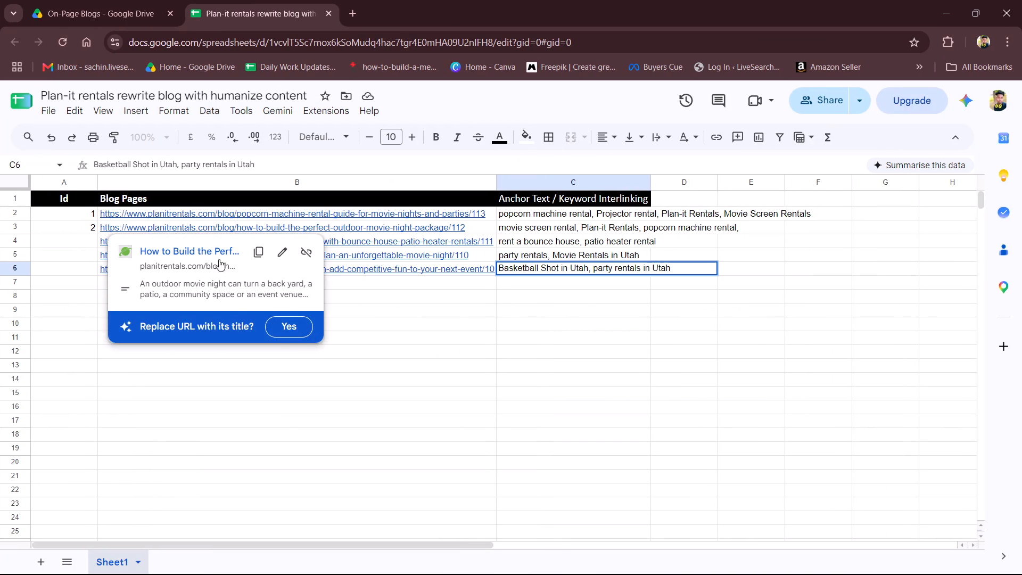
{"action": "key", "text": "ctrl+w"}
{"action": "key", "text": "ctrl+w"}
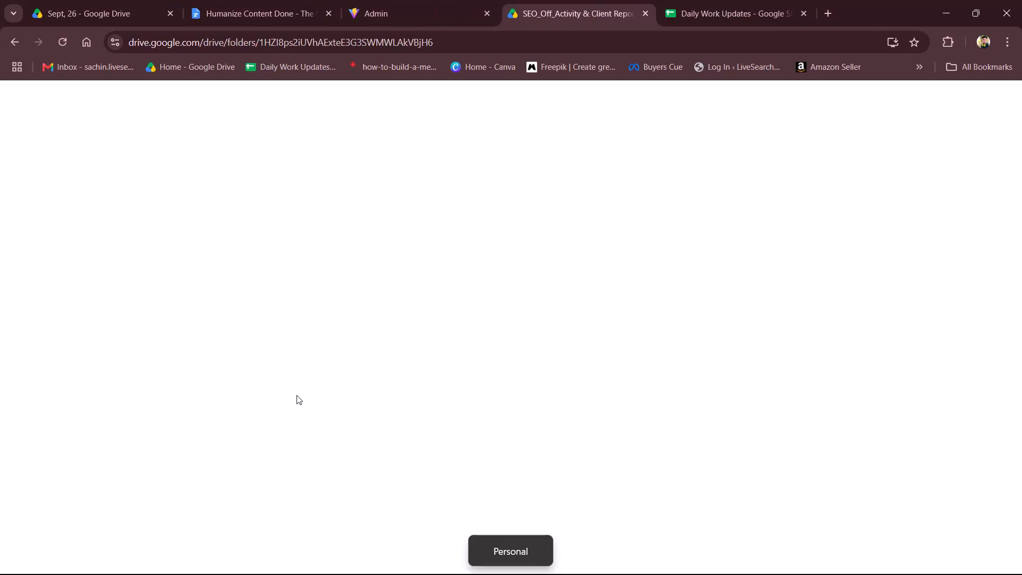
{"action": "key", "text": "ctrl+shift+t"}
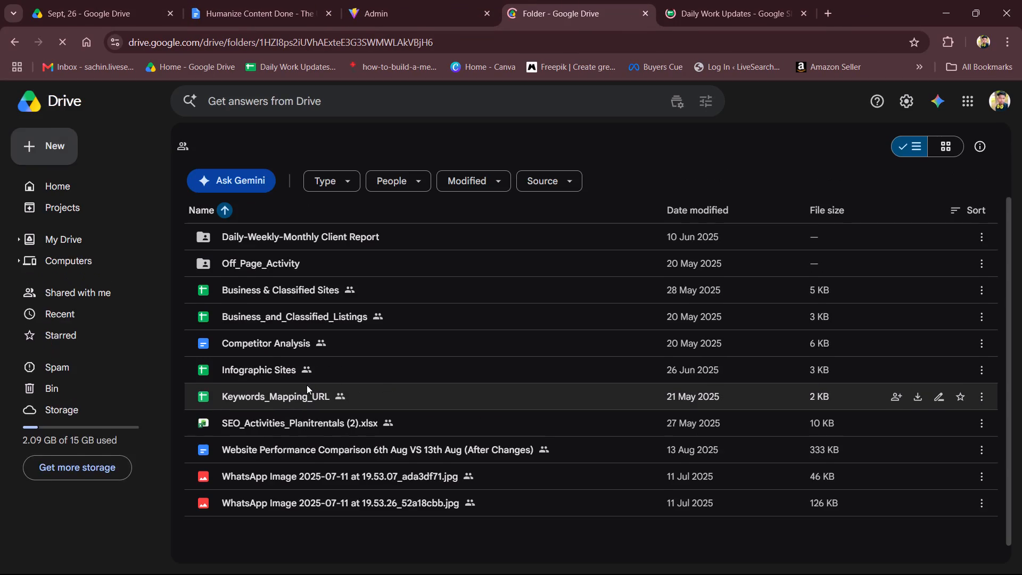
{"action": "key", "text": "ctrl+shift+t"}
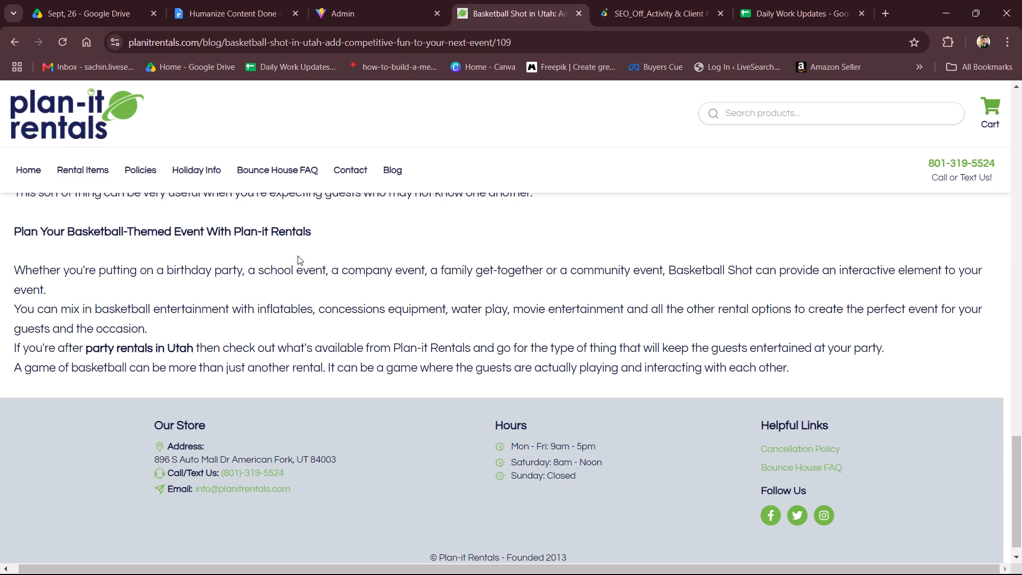
Return to the blog listing and open "Popcorn vs Cotton Candy vs Shave Ice: Which Concession Rental Should You Choose" separately from it.
{"action": "scroll", "coordinate": [298, 256], "scroll_direction": "right", "scroll_amount": 14}
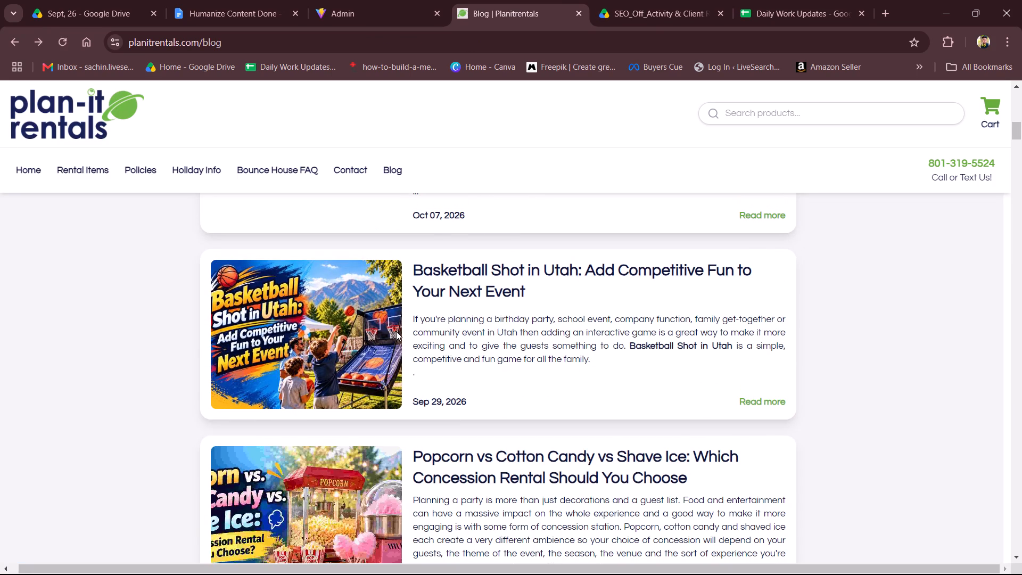
{"action": "scroll", "coordinate": [396, 331], "scroll_direction": "left", "scroll_amount": 8}
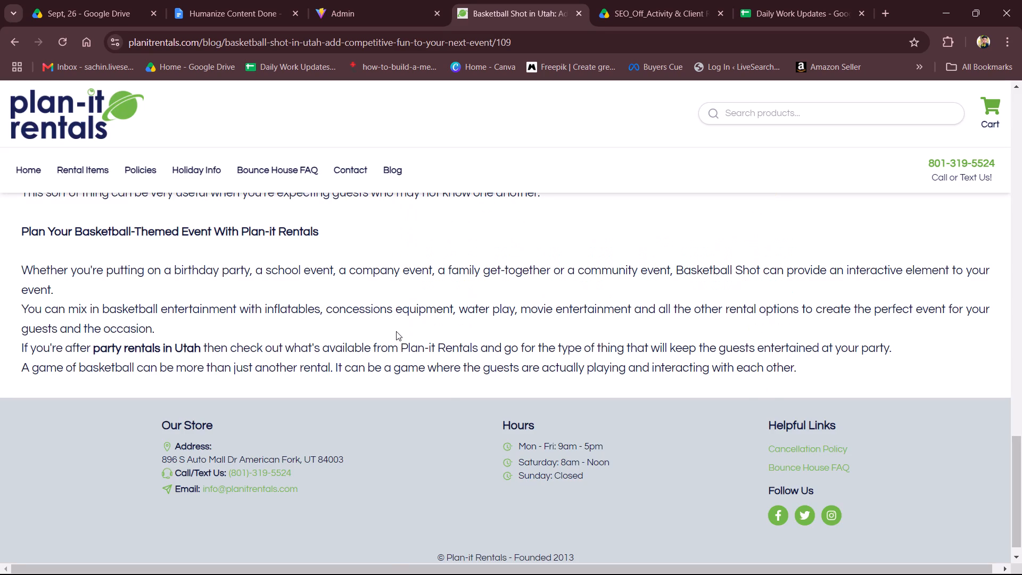
{"action": "scroll", "coordinate": [396, 331], "scroll_direction": "right", "scroll_amount": 6}
{"action": "scroll", "coordinate": [396, 331], "scroll_direction": "down", "scroll_amount": 2}
{"action": "left_click", "coordinate": [455, 347]}
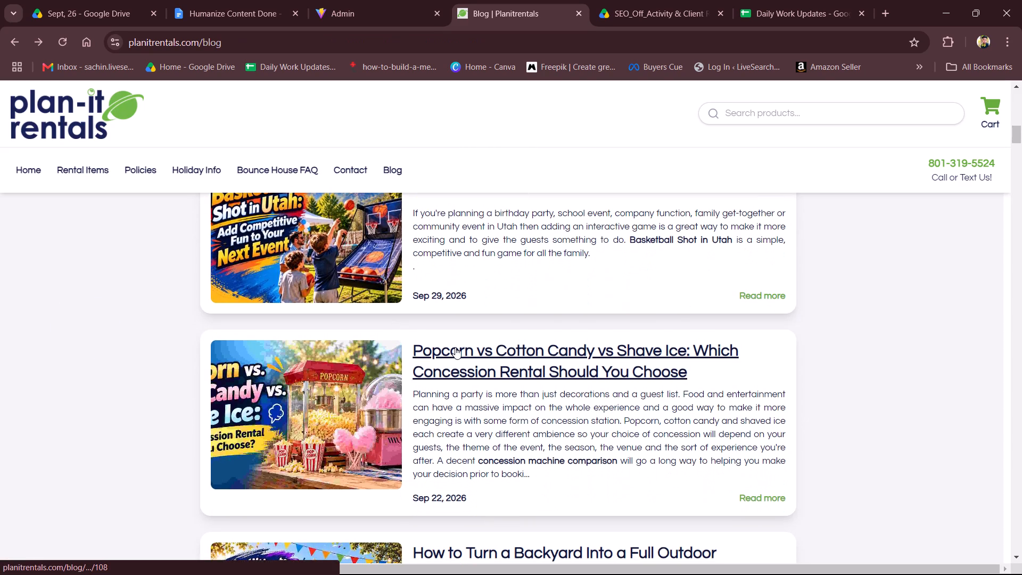
{"action": "scroll", "coordinate": [455, 347], "scroll_direction": "right", "scroll_amount": 5}
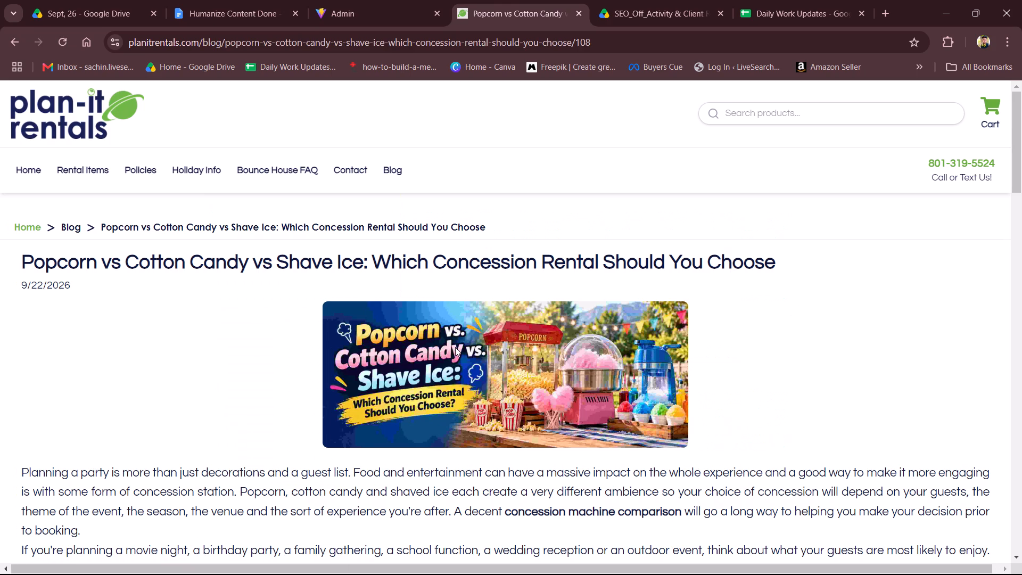
{"action": "scroll", "coordinate": [455, 347], "scroll_direction": "right", "scroll_amount": 8}
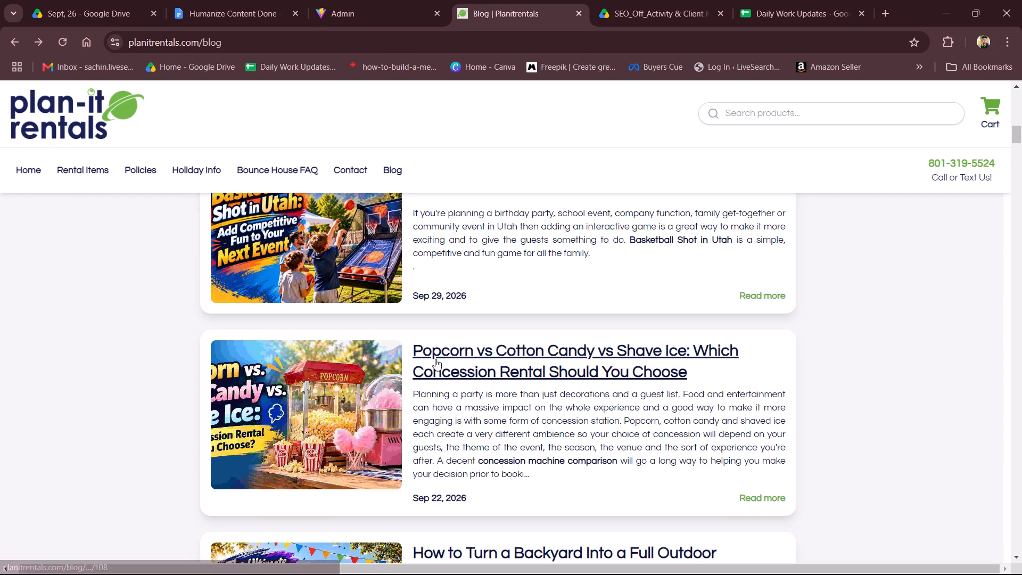
{"action": "left_click", "coordinate": [439, 354], "text": "ctrl"}
{"action": "left_click", "coordinate": [550, 0]}
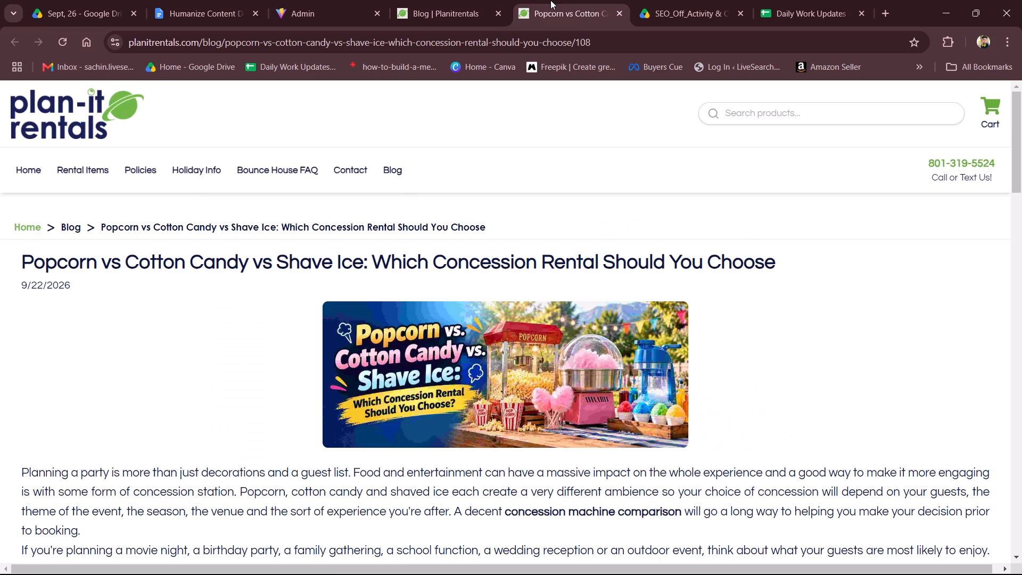
Copy the Popcorn vs Cotton Candy vs Shave Ice article's URL into cell B7 of the tracking spreadsheet.
{"action": "left_click", "coordinate": [390, 38]}
{"action": "key", "text": "ctrl+c"}
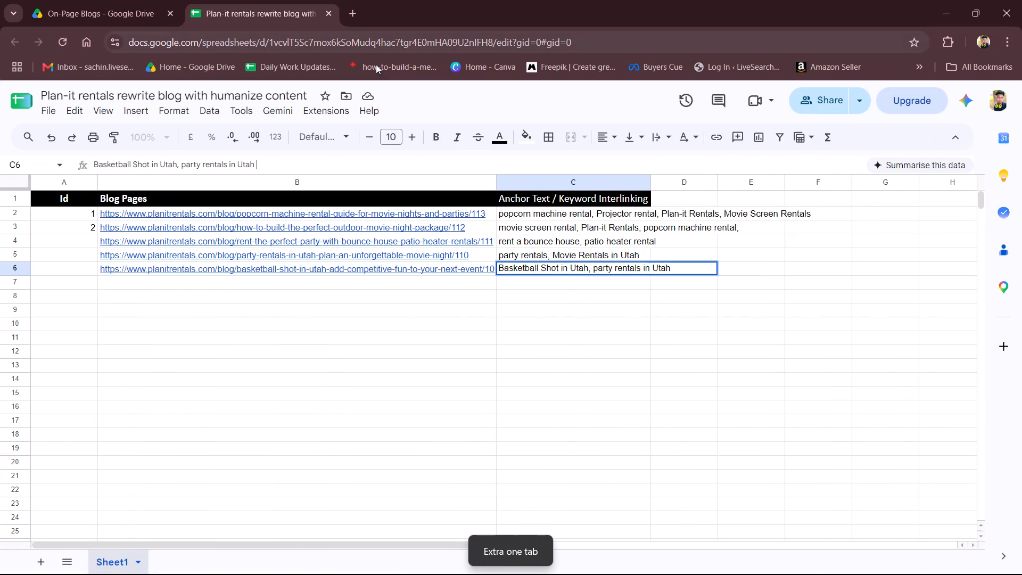
{"action": "left_click", "coordinate": [289, 285]}
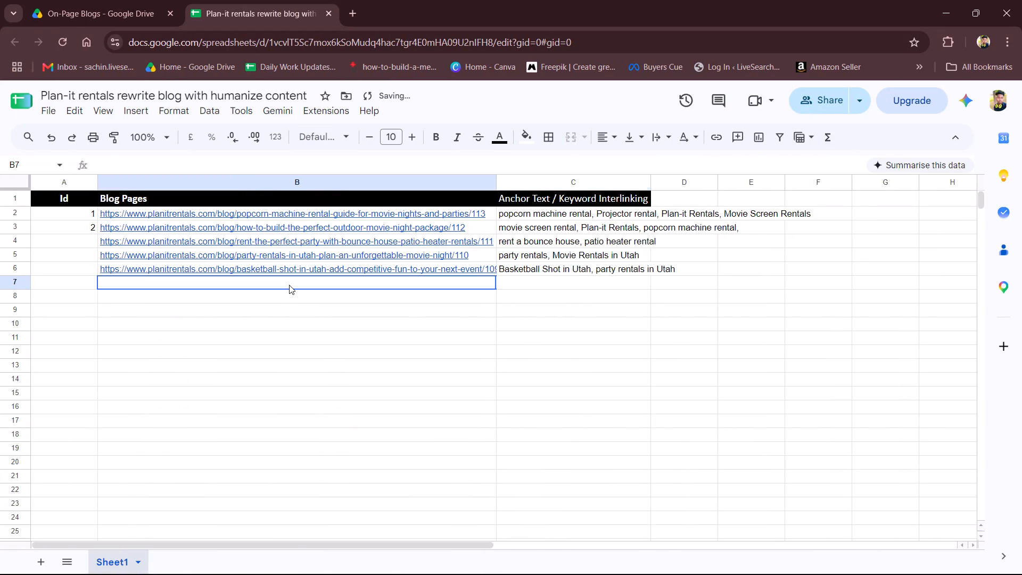
{"action": "key", "text": "ctrl+v"}
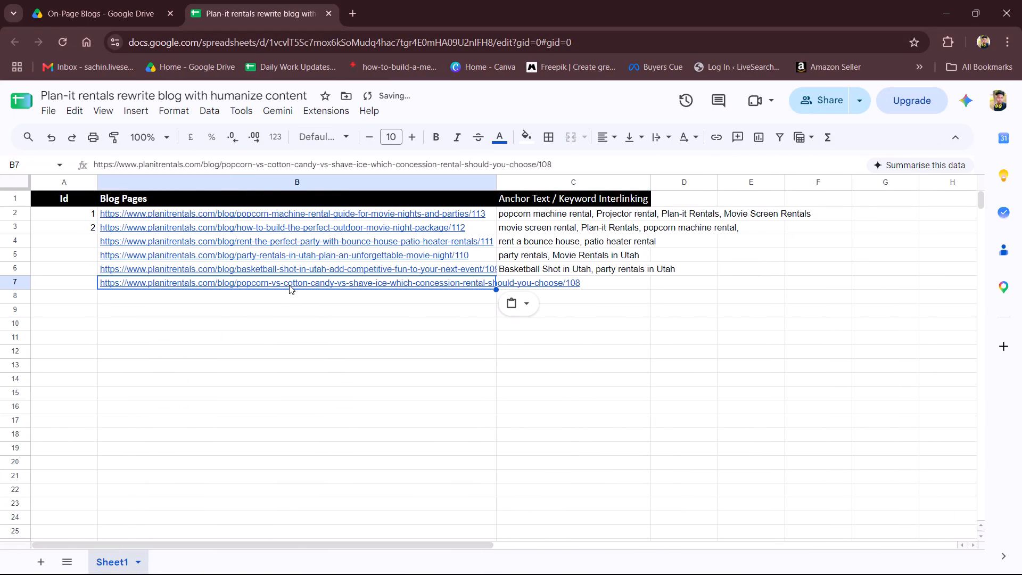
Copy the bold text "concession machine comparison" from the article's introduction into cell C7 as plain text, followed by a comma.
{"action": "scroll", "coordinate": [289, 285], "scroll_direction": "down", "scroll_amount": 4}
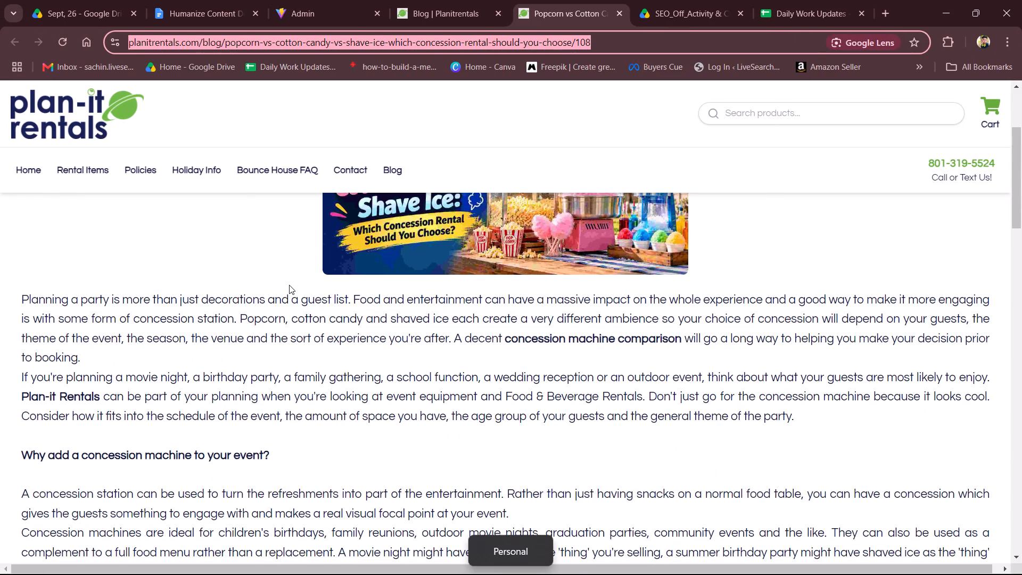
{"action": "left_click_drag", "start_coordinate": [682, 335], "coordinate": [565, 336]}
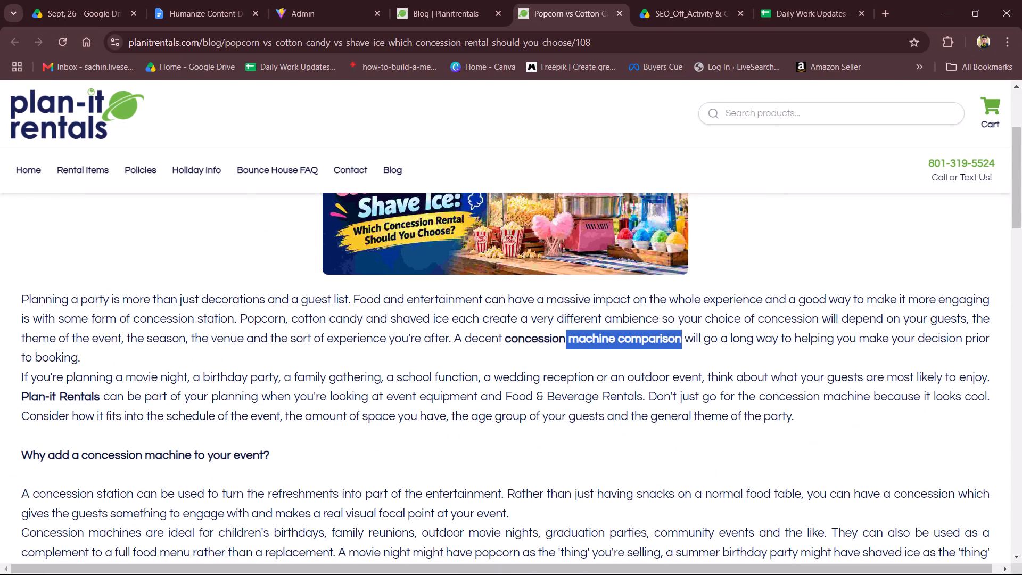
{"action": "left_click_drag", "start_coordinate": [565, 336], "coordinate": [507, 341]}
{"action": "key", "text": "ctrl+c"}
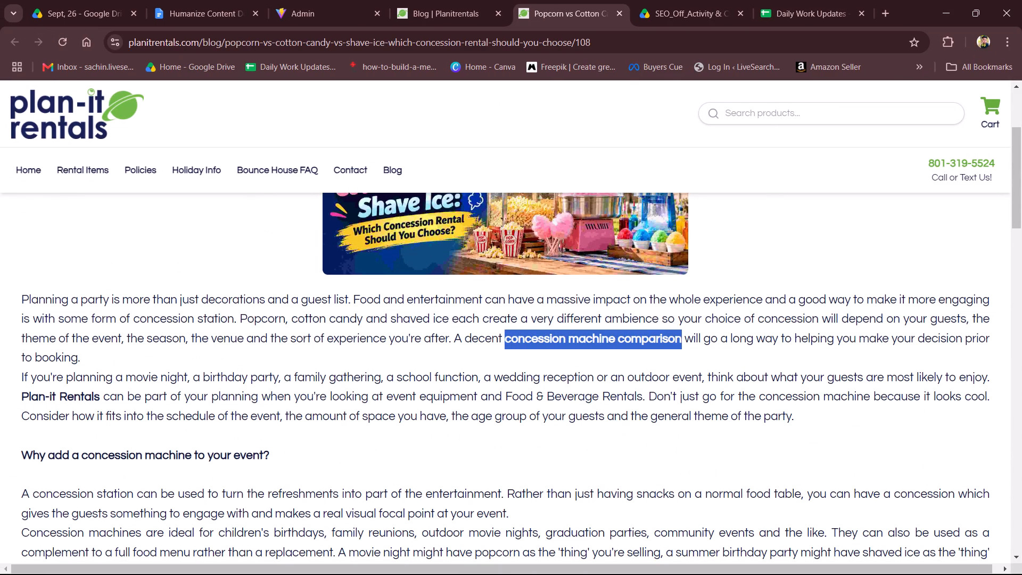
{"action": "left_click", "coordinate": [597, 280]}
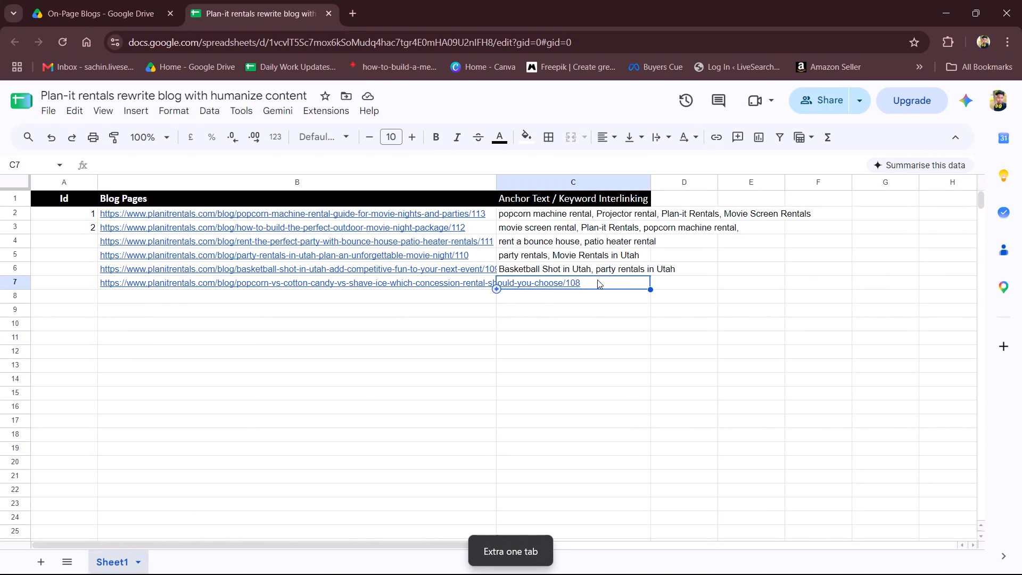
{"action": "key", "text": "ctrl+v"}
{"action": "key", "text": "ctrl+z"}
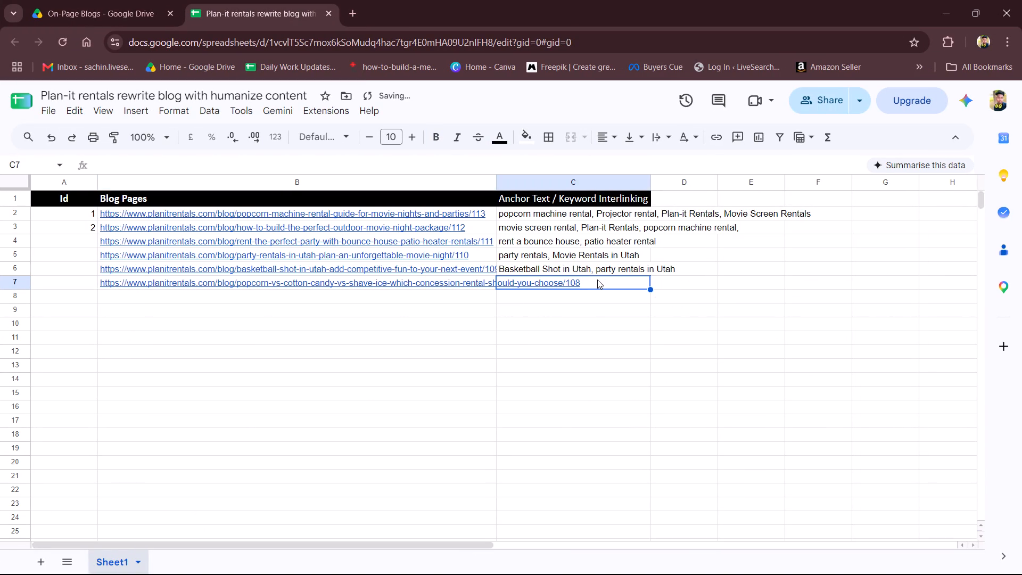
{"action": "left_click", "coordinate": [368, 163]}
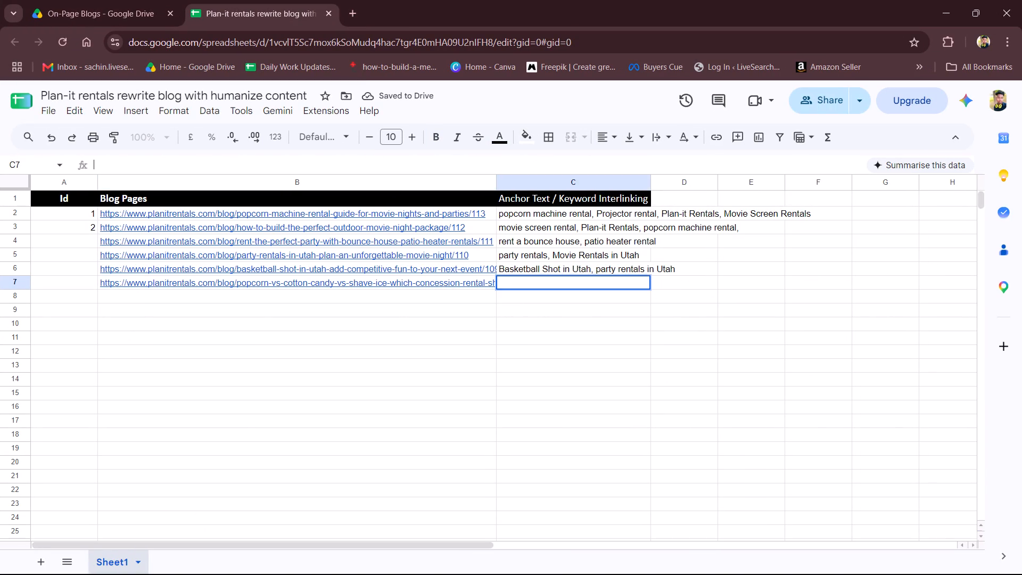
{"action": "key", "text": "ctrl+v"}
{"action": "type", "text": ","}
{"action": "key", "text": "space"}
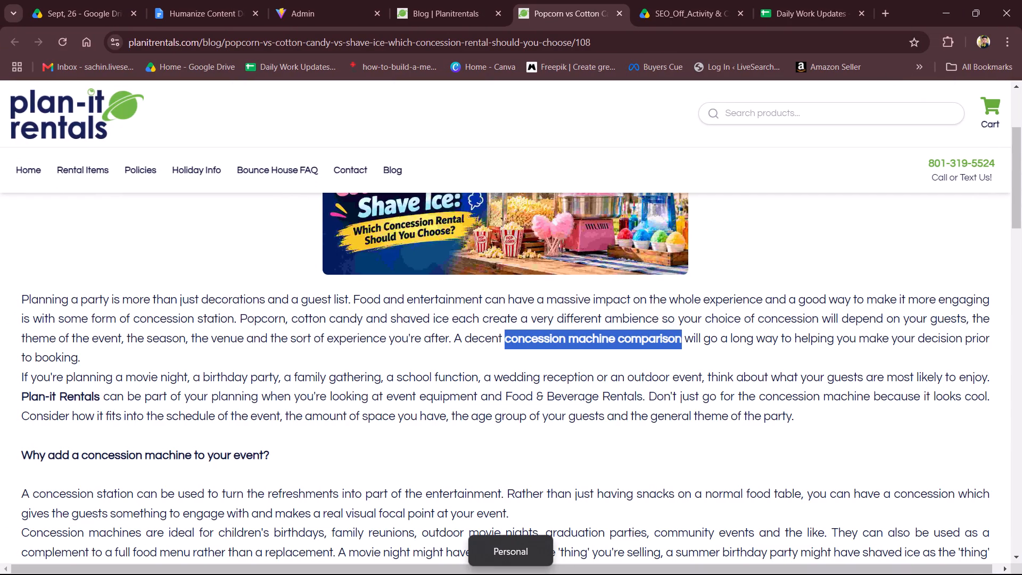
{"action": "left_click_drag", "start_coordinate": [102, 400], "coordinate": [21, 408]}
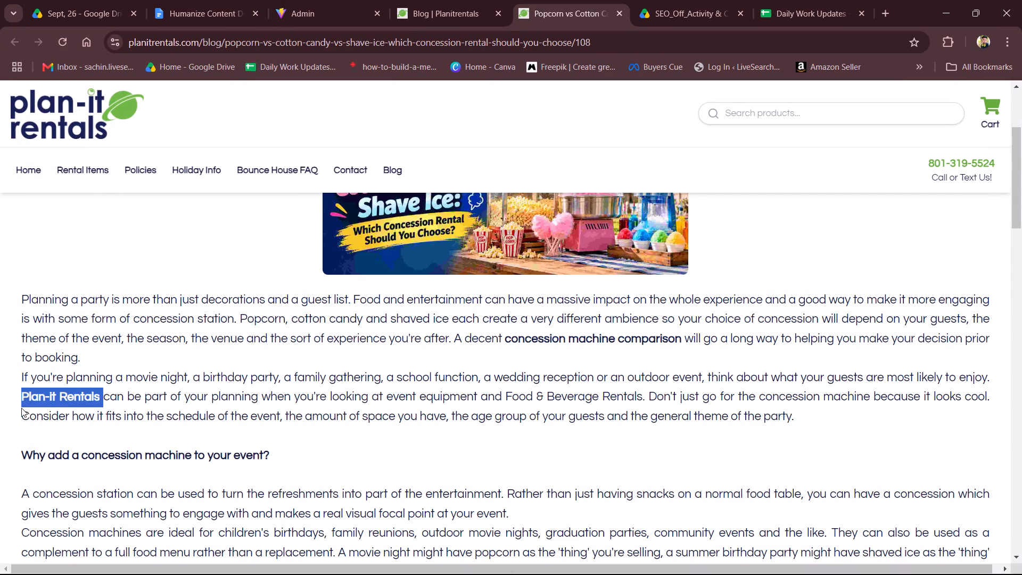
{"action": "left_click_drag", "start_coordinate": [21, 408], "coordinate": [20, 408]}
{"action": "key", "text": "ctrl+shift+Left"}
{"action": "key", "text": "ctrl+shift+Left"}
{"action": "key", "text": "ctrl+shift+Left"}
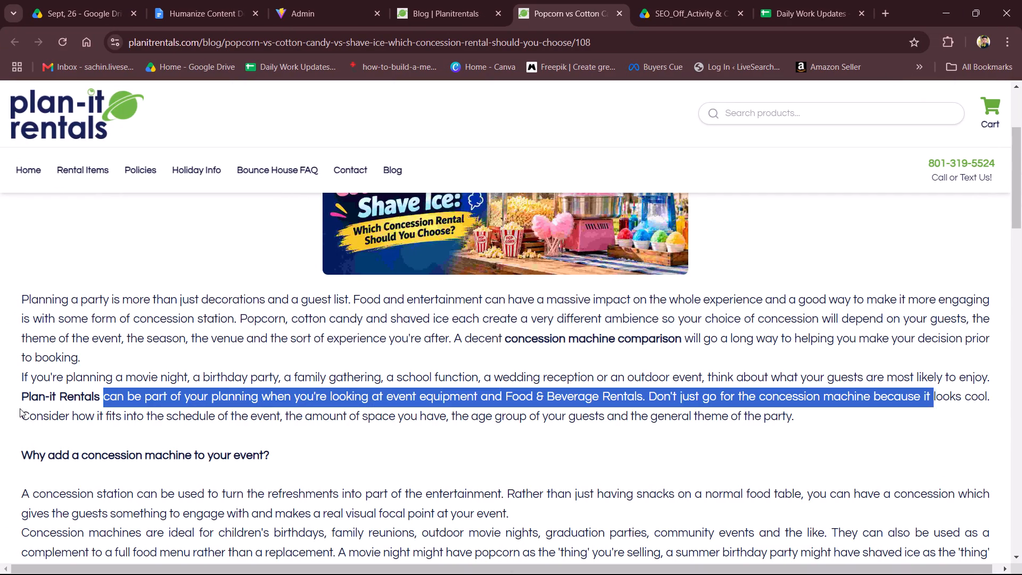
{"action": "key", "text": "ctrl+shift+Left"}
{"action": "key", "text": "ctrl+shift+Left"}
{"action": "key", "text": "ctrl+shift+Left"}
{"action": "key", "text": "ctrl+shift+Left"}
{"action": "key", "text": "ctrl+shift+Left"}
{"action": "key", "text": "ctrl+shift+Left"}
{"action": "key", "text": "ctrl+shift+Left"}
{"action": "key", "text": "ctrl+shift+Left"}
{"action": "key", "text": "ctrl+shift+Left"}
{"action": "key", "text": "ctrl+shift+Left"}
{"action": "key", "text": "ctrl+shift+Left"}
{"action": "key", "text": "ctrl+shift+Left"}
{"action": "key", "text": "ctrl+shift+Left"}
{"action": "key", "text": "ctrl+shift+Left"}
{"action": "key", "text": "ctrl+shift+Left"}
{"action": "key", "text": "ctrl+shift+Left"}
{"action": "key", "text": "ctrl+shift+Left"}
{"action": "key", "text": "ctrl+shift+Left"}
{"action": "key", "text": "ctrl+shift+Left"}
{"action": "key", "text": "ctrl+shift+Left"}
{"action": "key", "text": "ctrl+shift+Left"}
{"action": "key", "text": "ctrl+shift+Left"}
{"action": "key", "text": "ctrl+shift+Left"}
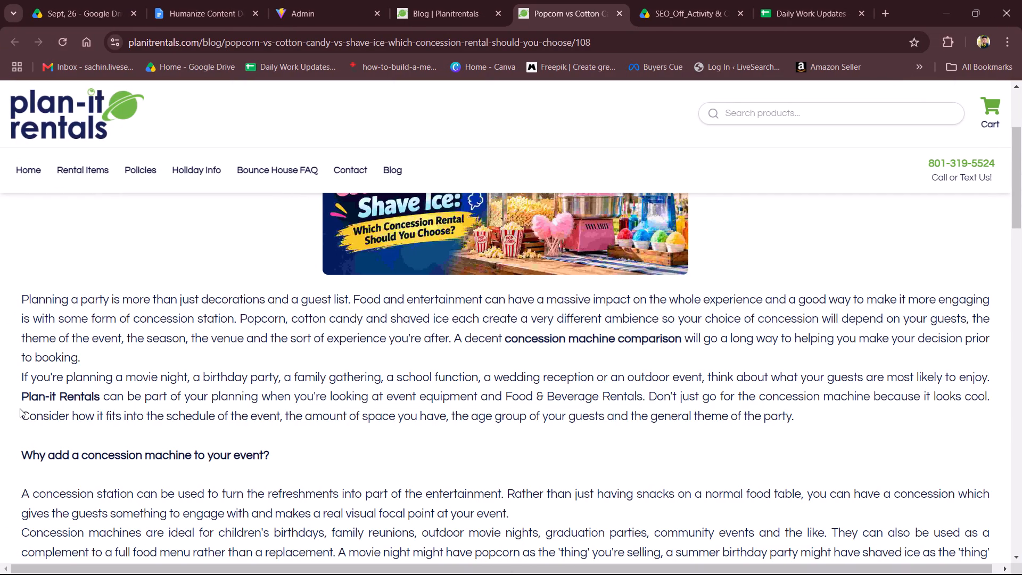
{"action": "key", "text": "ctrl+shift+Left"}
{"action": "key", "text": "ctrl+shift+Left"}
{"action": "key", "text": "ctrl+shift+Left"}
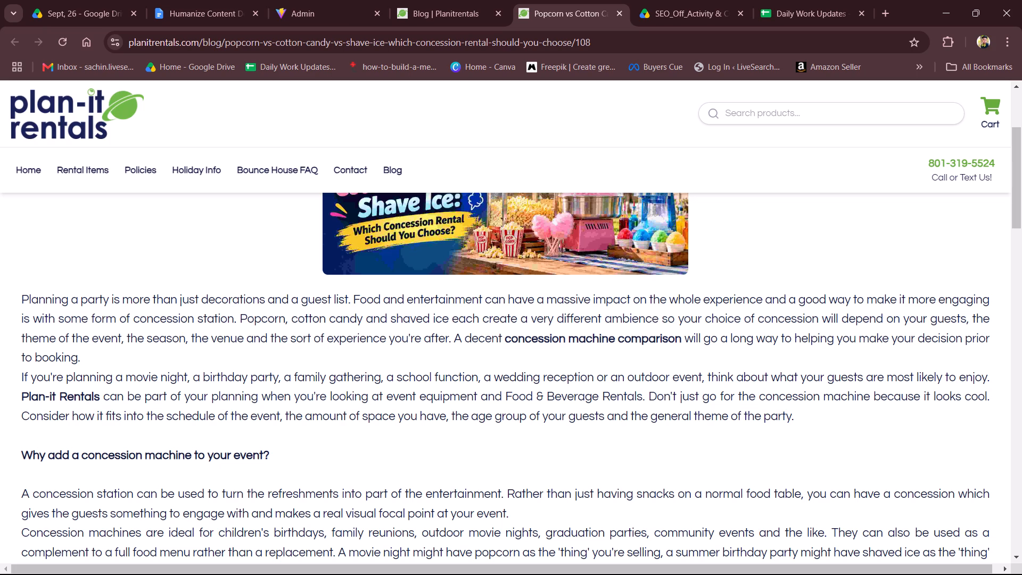
Append "Plan-it Rentals" from the introduction's second paragraph to cell C7, followed by a comma.
{"action": "left_click_drag", "start_coordinate": [103, 393], "coordinate": [5, 391]}
{"action": "key", "text": "ctrl+c"}
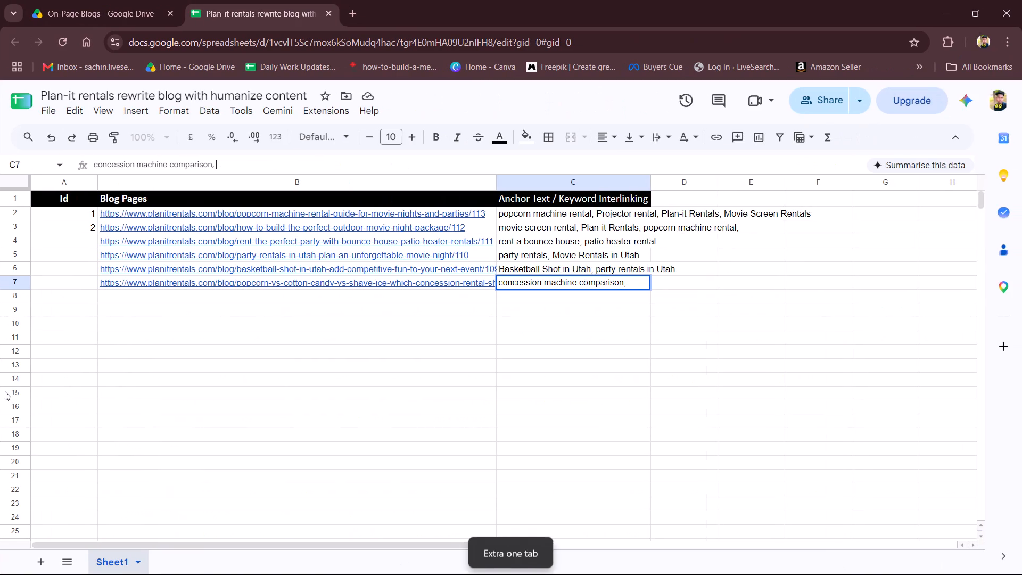
{"action": "key", "text": "ctrl+v"}
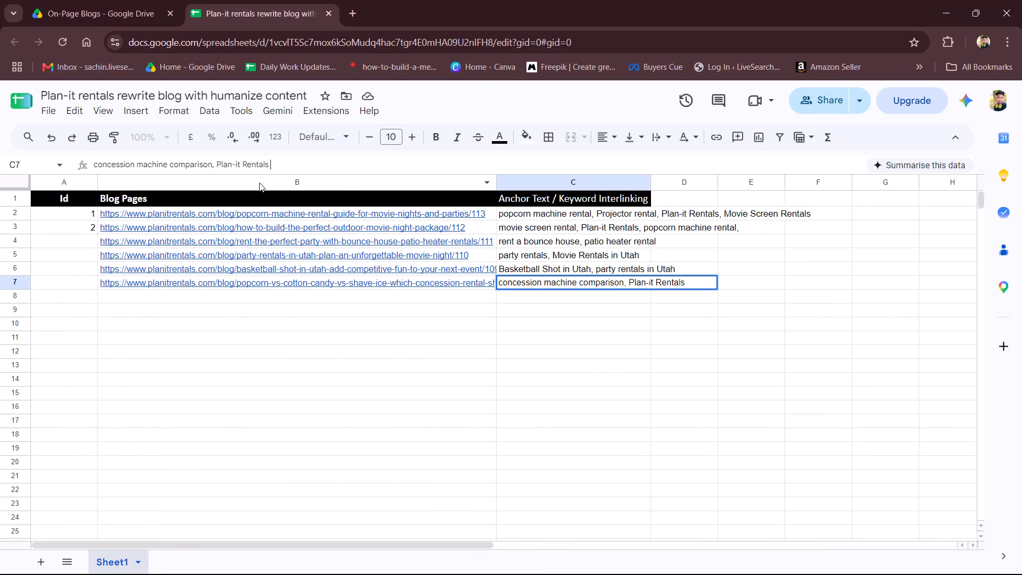
{"action": "key", "text": "BackSpace"}
{"action": "type", "text": ","}
{"action": "key", "text": "space"}
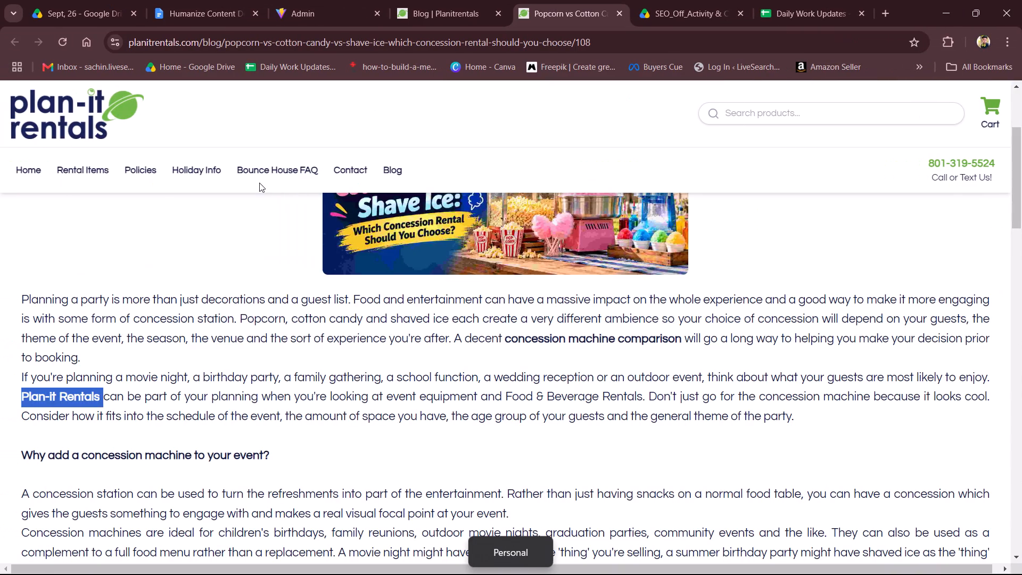
Append "popcorn machine rentals" from the "Popcorn: The Classic Choice for Movie Nights" section to cell C7, followed by a comma.
{"action": "left_click", "coordinate": [344, 431]}
{"action": "scroll", "coordinate": [344, 431], "scroll_direction": "down", "scroll_amount": 3}
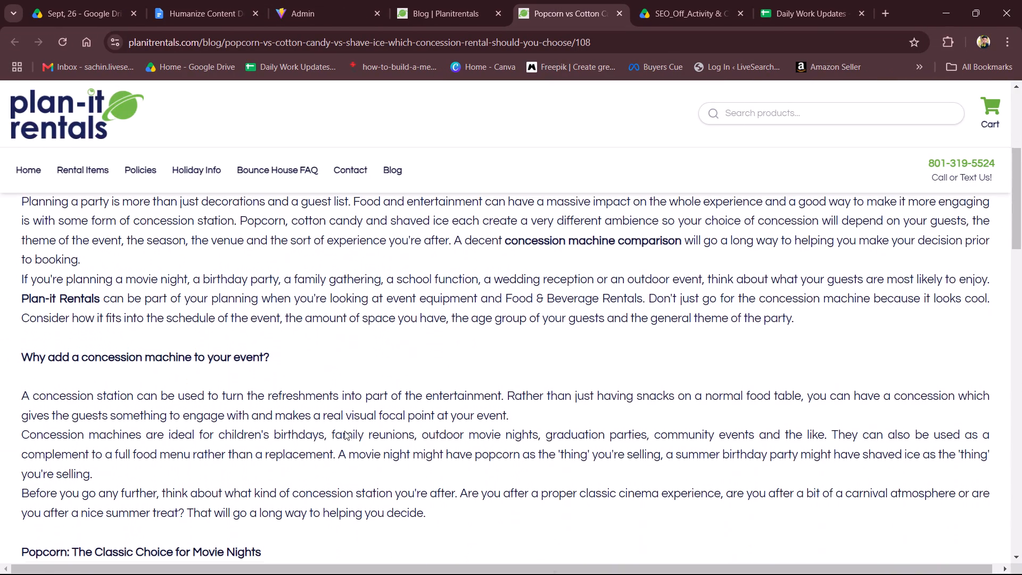
{"action": "scroll", "coordinate": [344, 431], "scroll_direction": "down", "scroll_amount": 3}
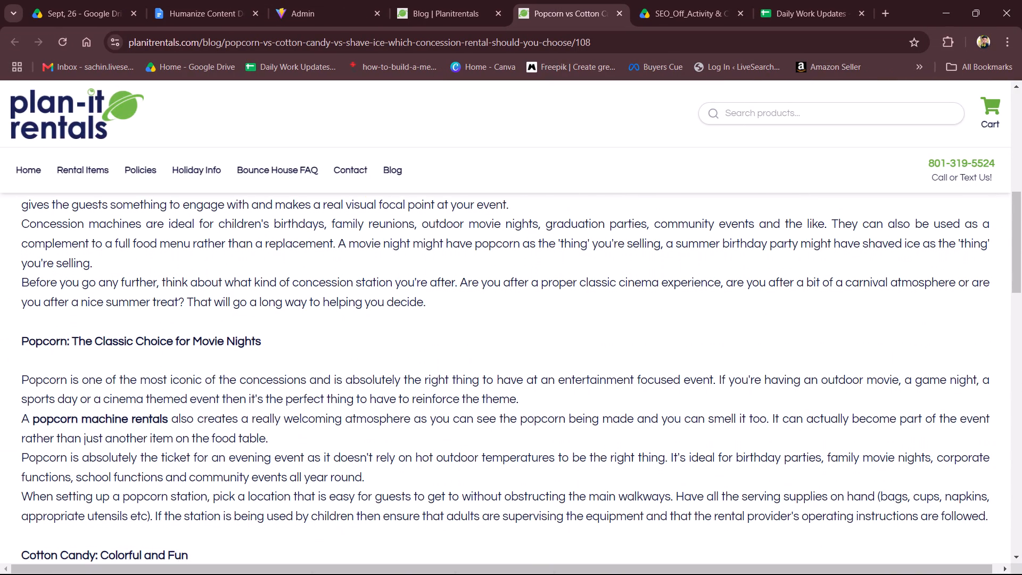
{"action": "left_click_drag", "start_coordinate": [171, 422], "coordinate": [34, 424]}
{"action": "key", "text": "ctrl+c"}
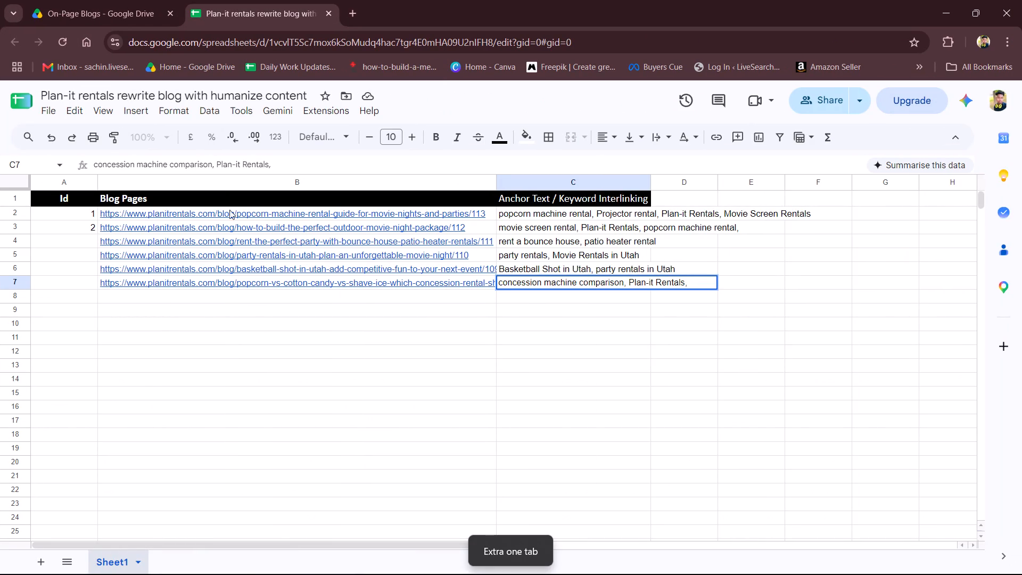
{"action": "key", "text": "ctrl+v"}
{"action": "key", "text": "BackSpace"}
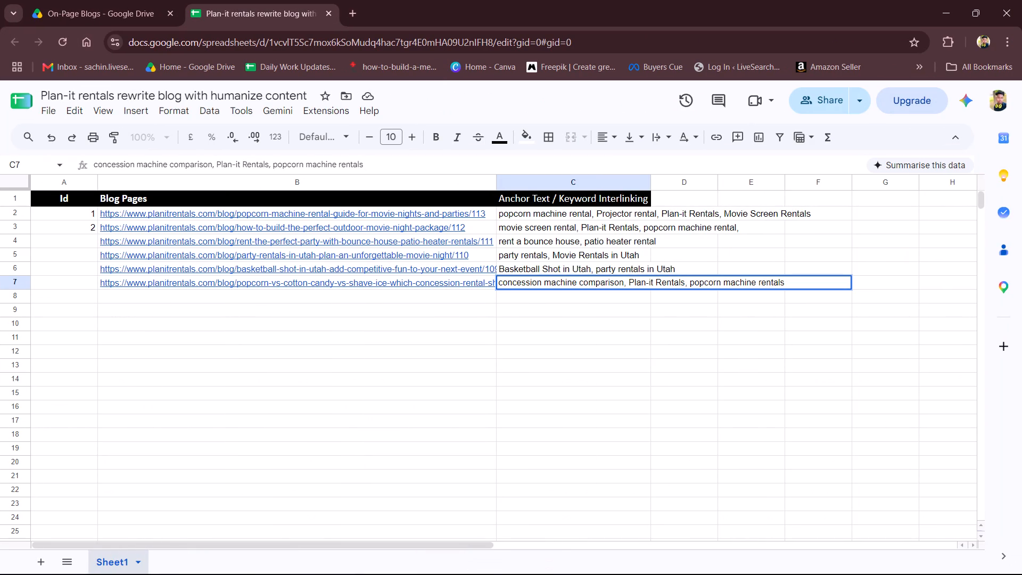
{"action": "type", "text": ","}
{"action": "key", "text": "space"}
Append "Food and Beverage rentals" from the "Think About Space and Event Logistics" section to cell C7, followed by a comma.
{"action": "scroll", "coordinate": [317, 418], "scroll_direction": "down", "scroll_amount": 5}
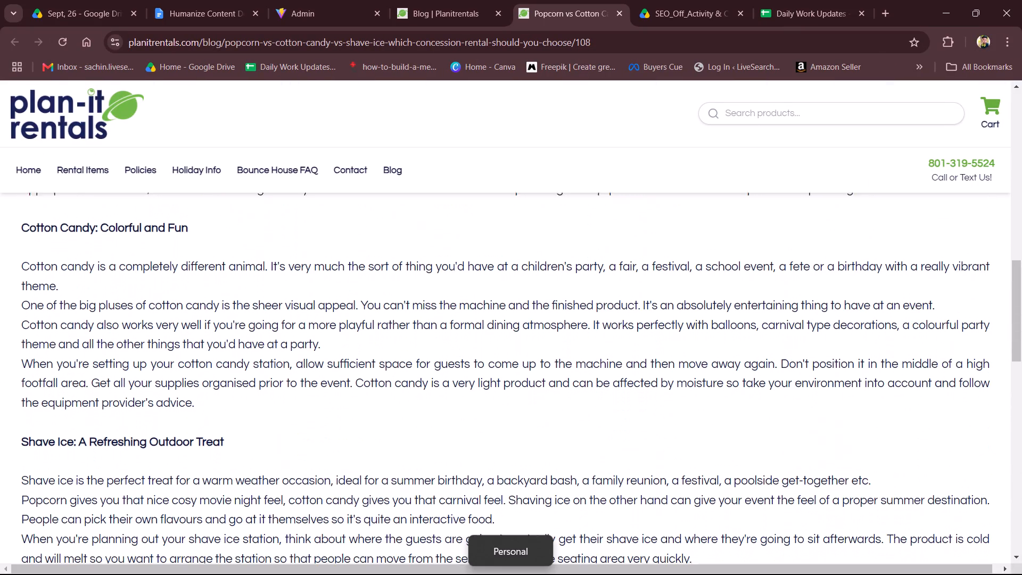
{"action": "scroll", "coordinate": [317, 418], "scroll_direction": "down", "scroll_amount": 5}
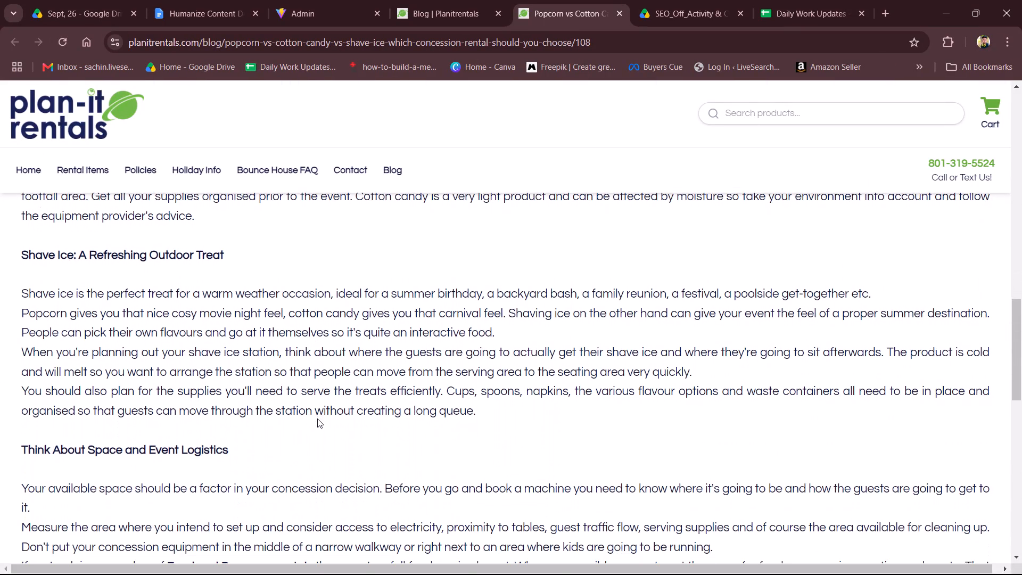
{"action": "scroll", "coordinate": [317, 418], "scroll_direction": "down", "scroll_amount": 4}
{"action": "left_click_drag", "start_coordinate": [316, 388], "coordinate": [309, 390]}
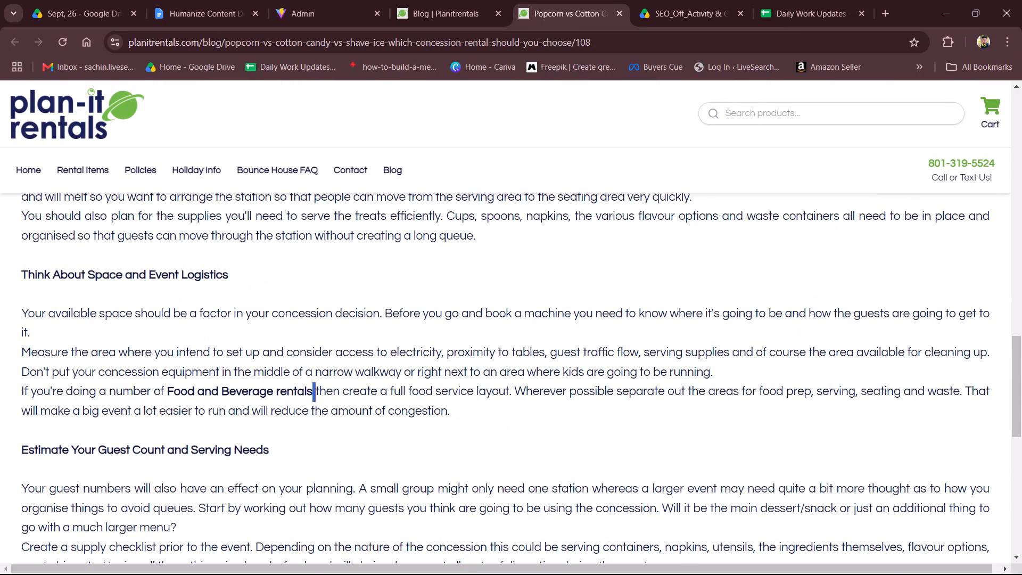
{"action": "left_click_drag", "start_coordinate": [309, 390], "coordinate": [167, 390]}
{"action": "key", "text": "ctrl+c"}
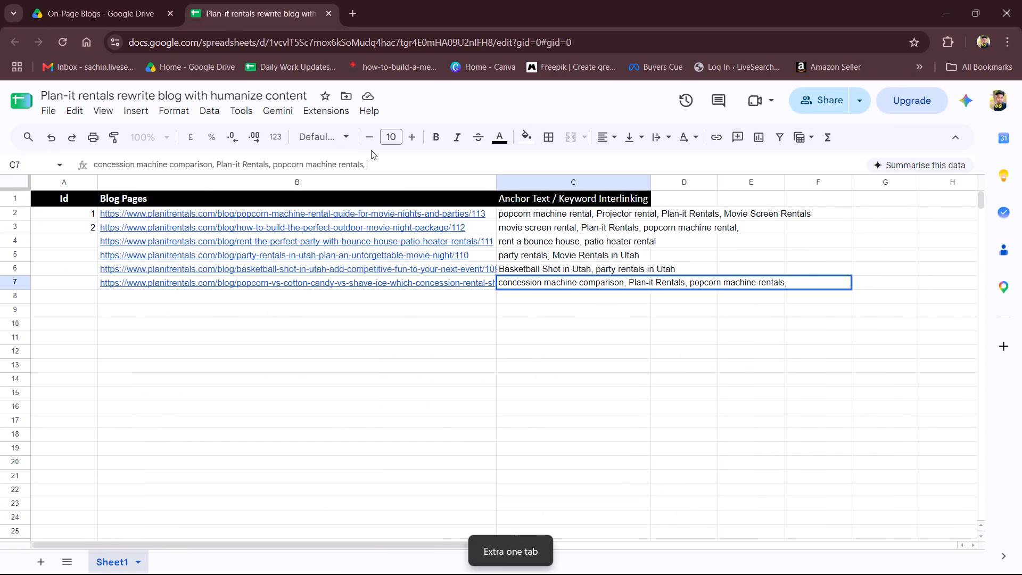
{"action": "key", "text": "ctrl+v"}
{"action": "key", "text": "BackSpace"}
{"action": "type", "text": ","}
{"action": "key", "text": "space"}
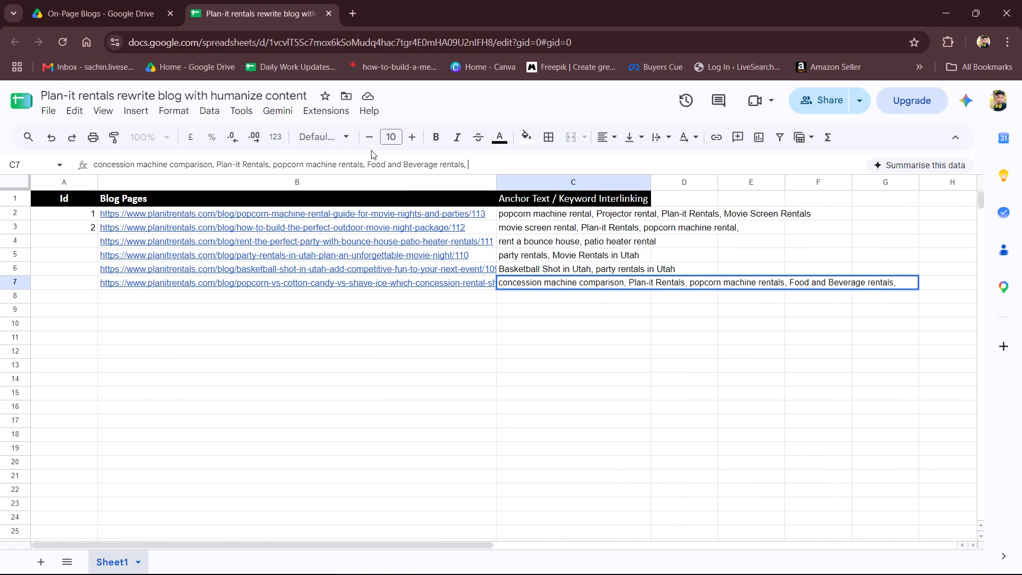
Append "Concession Machine Rentals" from the "Make Your Concession Station Part of the Experience" section to cell C7.
{"action": "scroll", "coordinate": [418, 477], "scroll_direction": "down", "scroll_amount": 4}
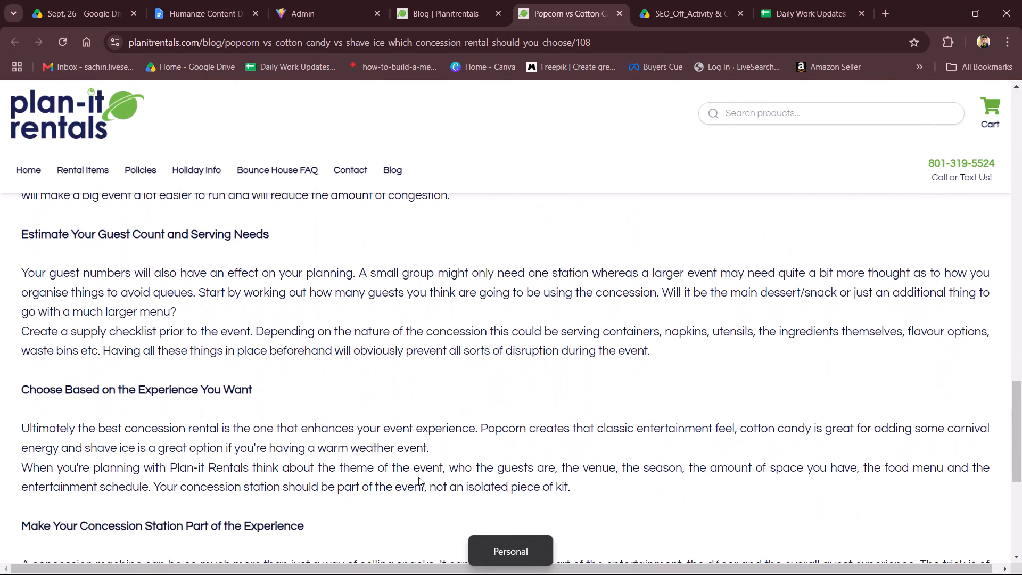
{"action": "scroll", "coordinate": [418, 477], "scroll_direction": "down", "scroll_amount": 6}
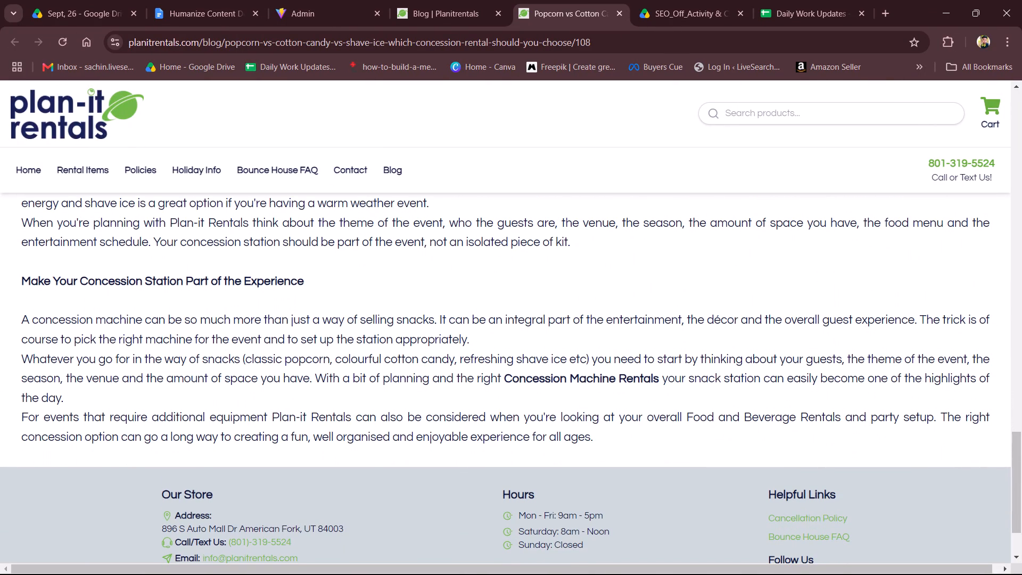
{"action": "left_click_drag", "start_coordinate": [663, 377], "coordinate": [508, 374]}
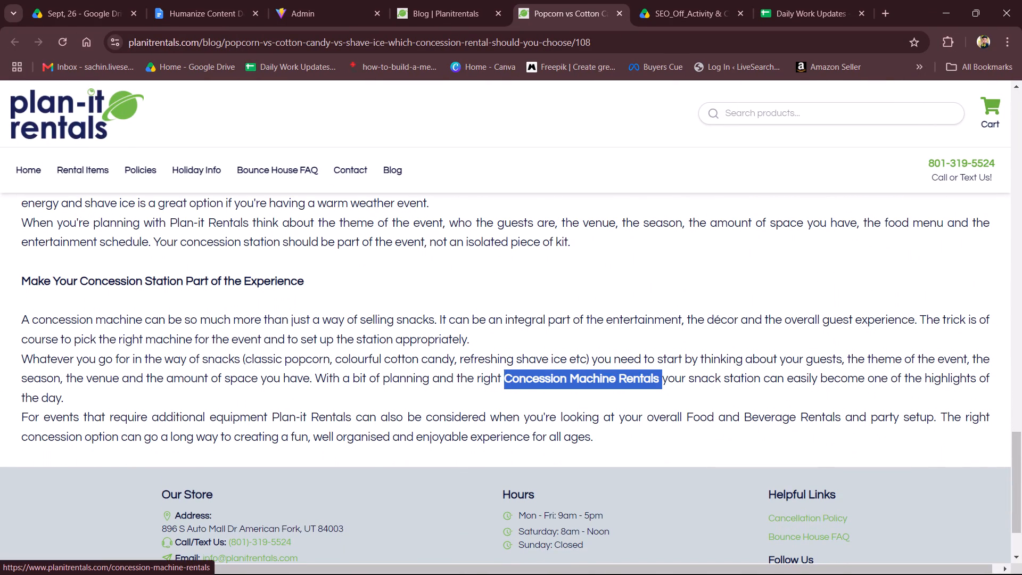
{"action": "left_click_drag", "start_coordinate": [508, 374], "coordinate": [506, 374]}
{"action": "key", "text": "ctrl+c"}
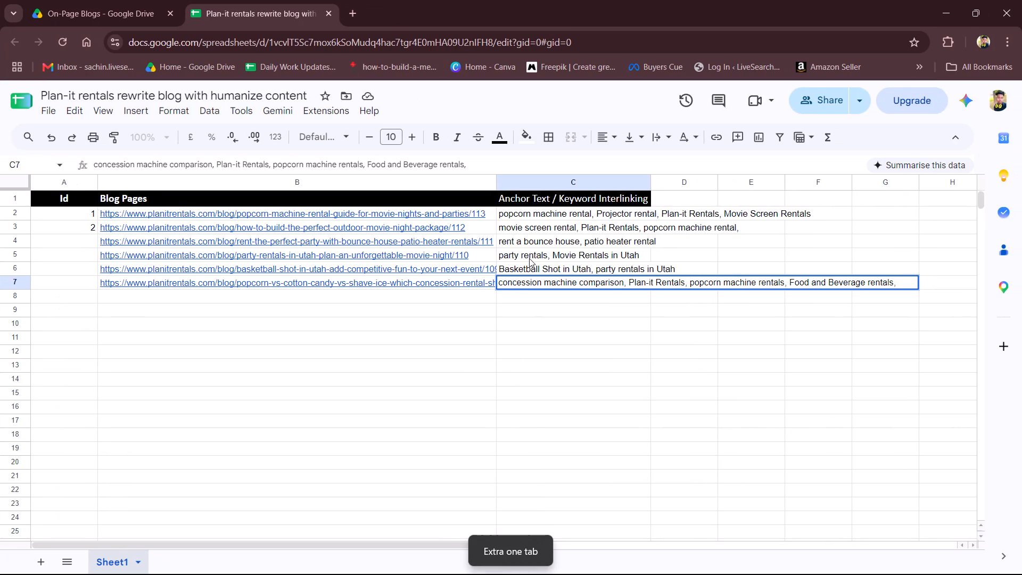
{"action": "key", "text": "ctrl+v"}
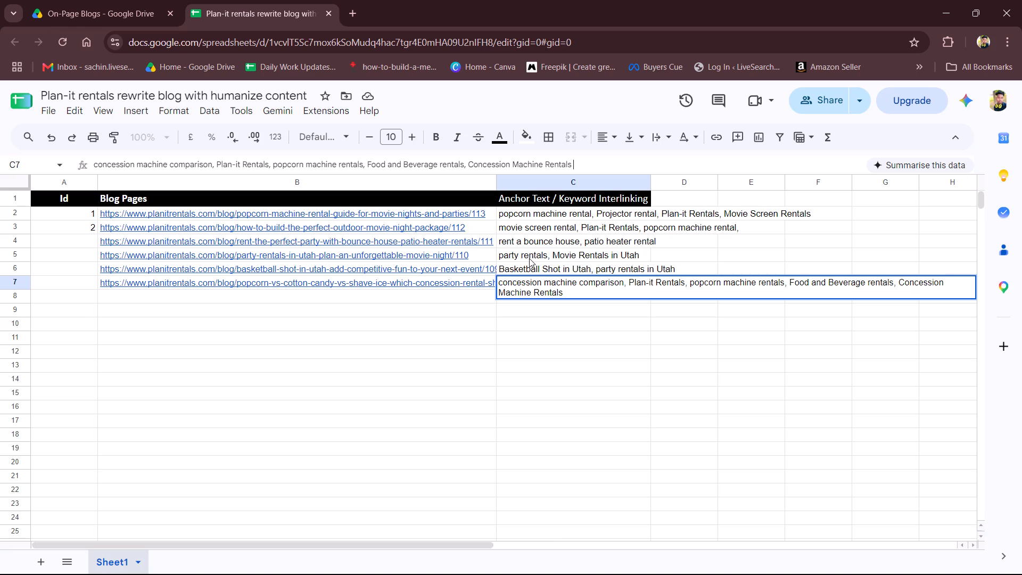
Delete "concession machine comparison" and its comma from the start of cell C7, keeping the other anchor texts.
{"action": "key", "text": "ctrl+Left"}
{"action": "key", "text": "ctrl+Left"}
{"action": "key", "text": "ctrl+Left"}
{"action": "key", "text": "ctrl+Left"}
{"action": "key", "text": "ctrl+Left"}
{"action": "key", "text": "ctrl+Left"}
{"action": "key", "text": "ctrl+Left"}
{"action": "key", "text": "ctrl+Left"}
{"action": "key", "text": "ctrl+Left"}
{"action": "key", "text": "ctrl+Left"}
{"action": "key", "text": "ctrl+Left"}
{"action": "key", "text": "ctrl+Left"}
{"action": "key", "text": "ctrl+Left"}
{"action": "key", "text": "ctrl+Left"}
{"action": "key", "text": "ctrl+Left"}
{"action": "key", "text": "ctrl+Left"}
{"action": "key", "text": "ctrl+Left"}
{"action": "key", "text": "ctrl+shift+Left"}
{"action": "key", "text": "ctrl+shift+Left"}
{"action": "key", "text": "ctrl+shift+Left"}
{"action": "key", "text": "ctrl+shift+Left"}
{"action": "key", "text": "ctrl+shift+Left"}
{"action": "key", "text": "ctrl+shift+Left"}
{"action": "key", "text": "ctrl+shift+Left"}
{"action": "key", "text": "ctrl+shift+Left"}
{"action": "key", "text": "ctrl+shift+Left"}
{"action": "key", "text": "ctrl+shift+Left"}
{"action": "key", "text": "ctrl+shift+Left"}
{"action": "key", "text": "BackSpace"}
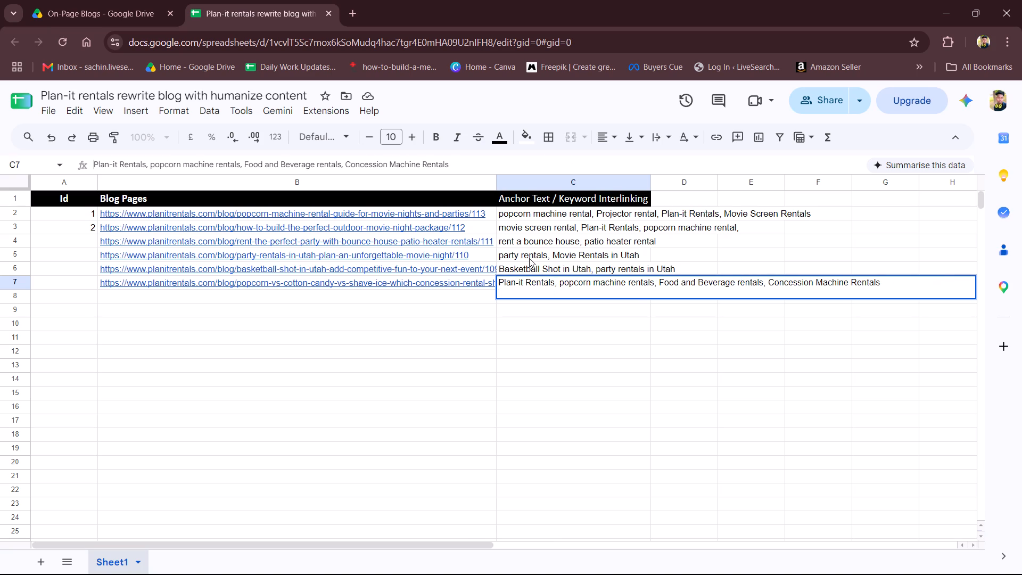
{"action": "left_click", "coordinate": [202, 295]}
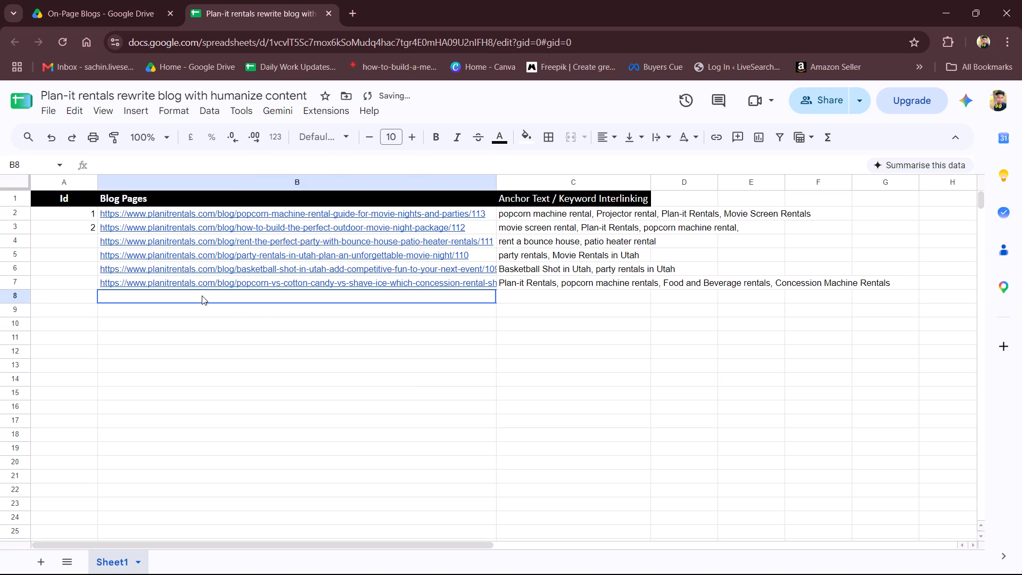
Close the popcorn vs cotton candy post and open "How to Turn a Backyard Into a Full Outdoor Entertainment Venue" from the blog list.
{"action": "left_click", "coordinate": [202, 295]}
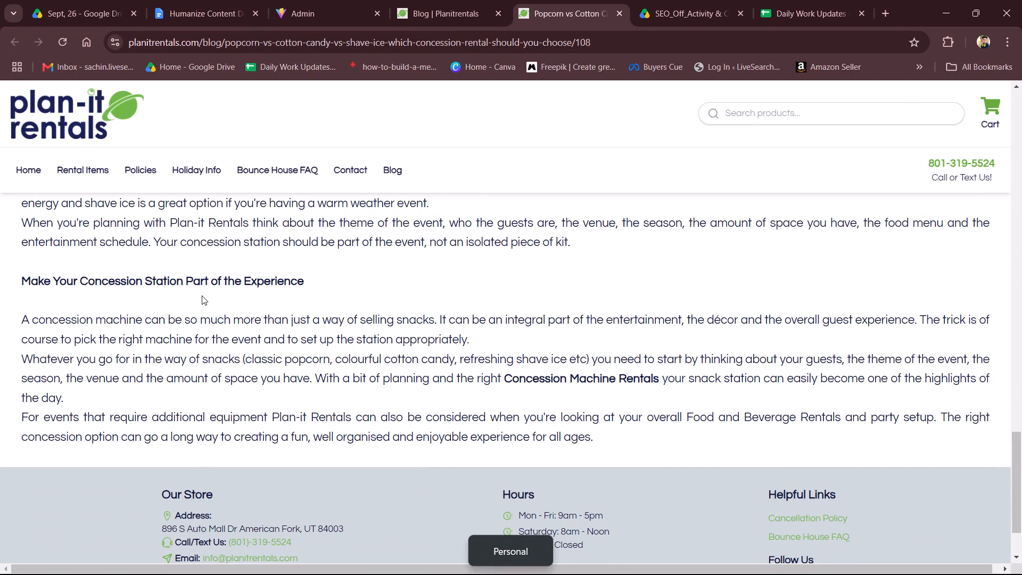
{"action": "key", "text": "ctrl+w"}
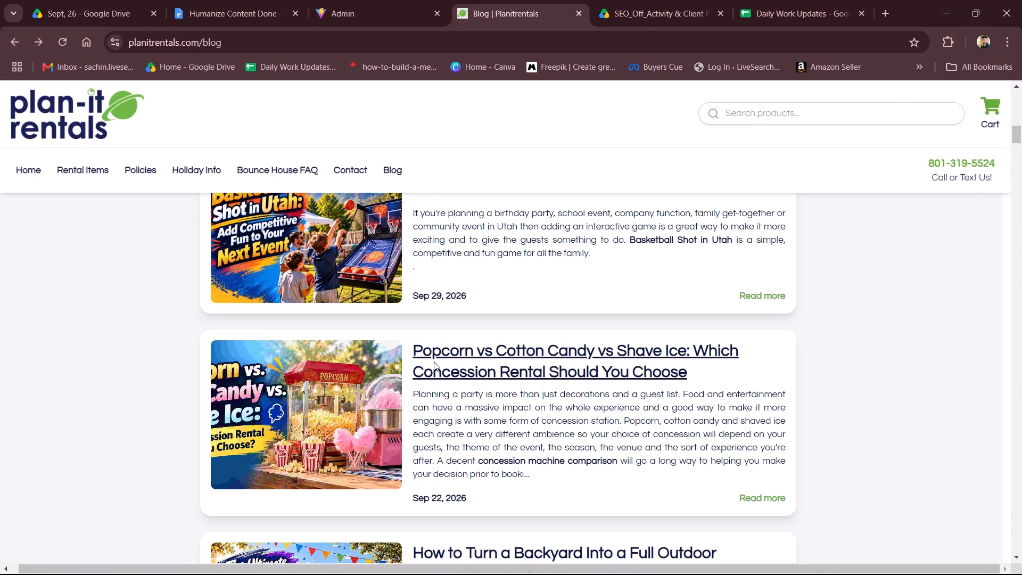
{"action": "key", "text": "ctrl+shift+t"}
{"action": "key", "text": "ctrl+w"}
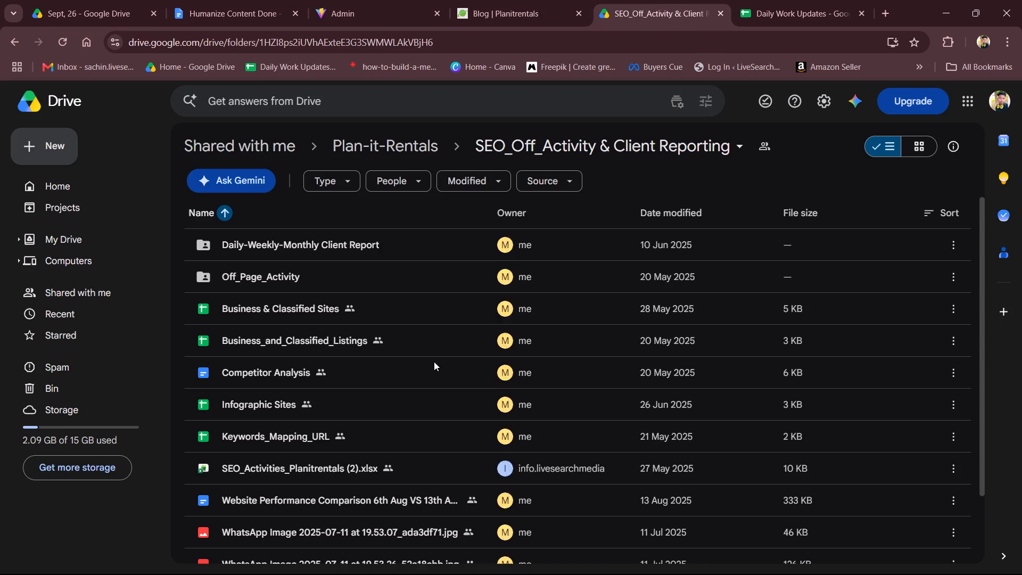
{"action": "left_click", "coordinate": [560, 0]}
{"action": "scroll", "coordinate": [367, 415], "scroll_direction": "down", "scroll_amount": 5}
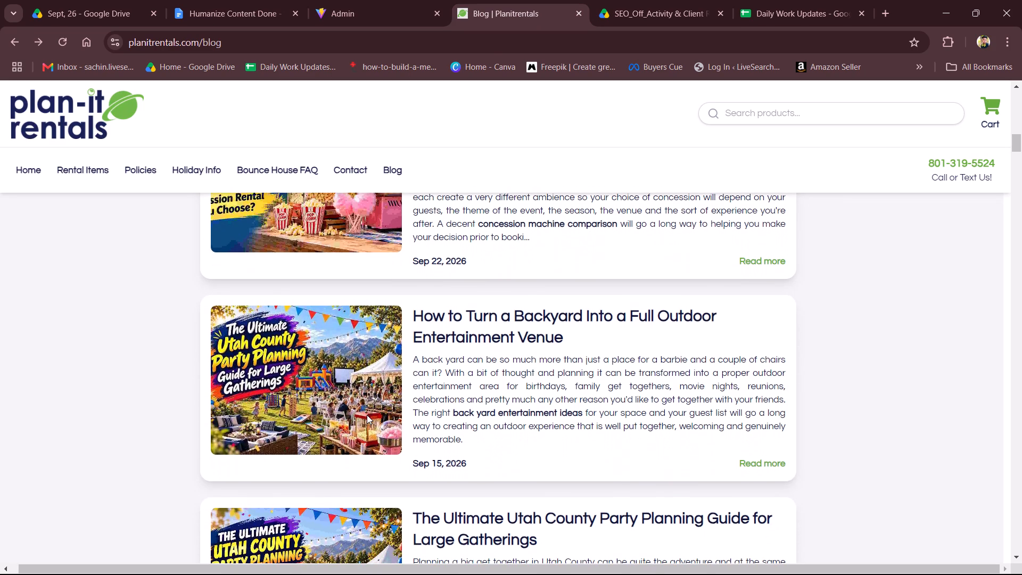
{"action": "left_click", "coordinate": [453, 323]}
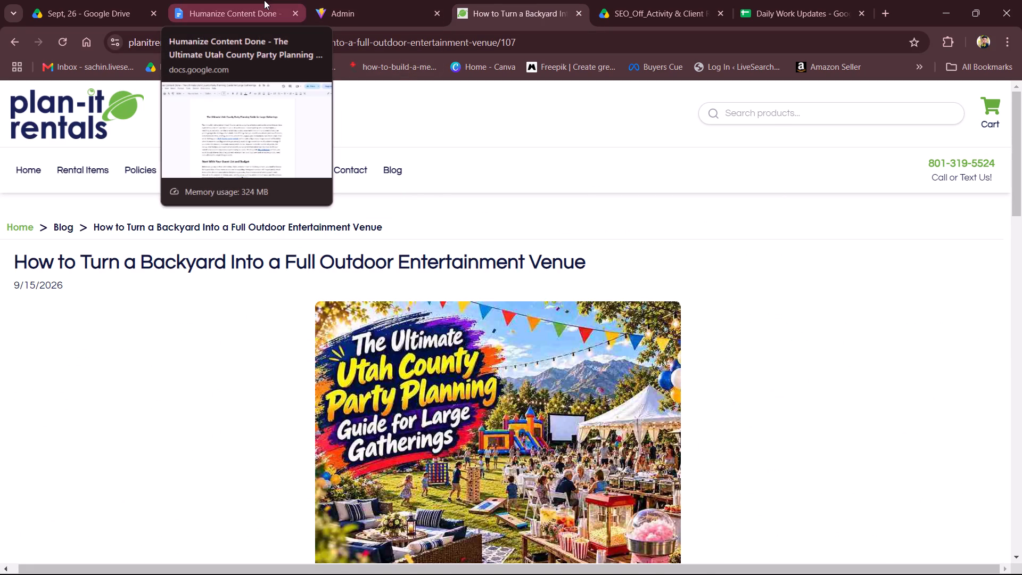
Copy the backyard entertainment venue post's URL into Blog Pages cell B8, keeping it as a plain URL.
{"action": "left_click", "coordinate": [353, 43]}
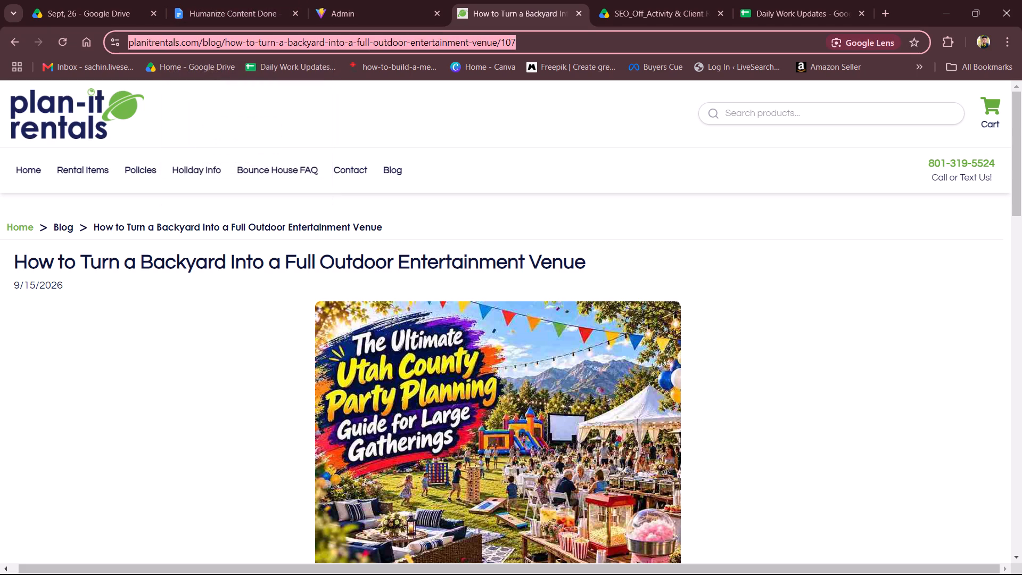
{"action": "key", "text": "ctrl+c"}
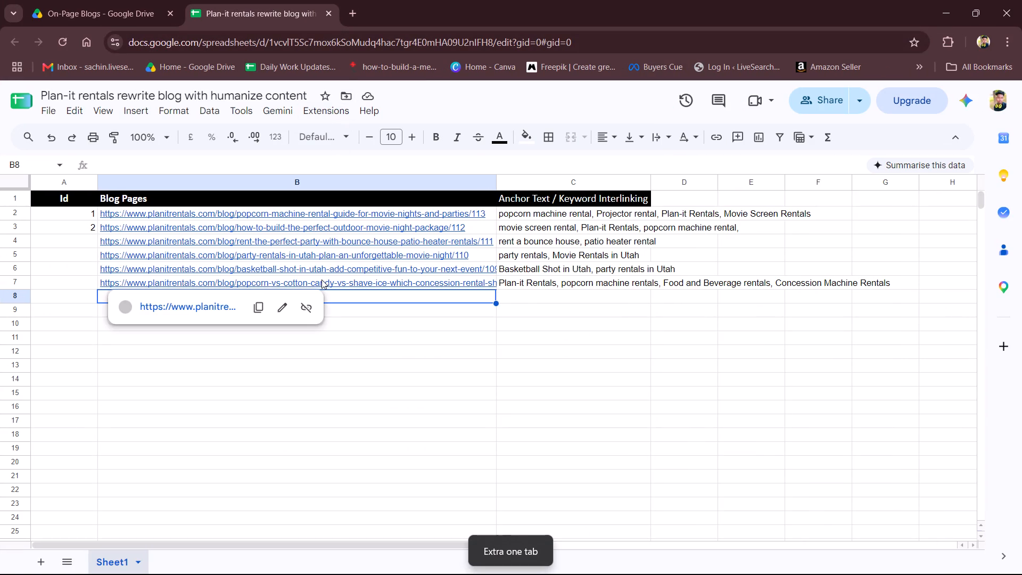
{"action": "key", "text": "ctrl+v"}
{"action": "key", "text": "Tab"}
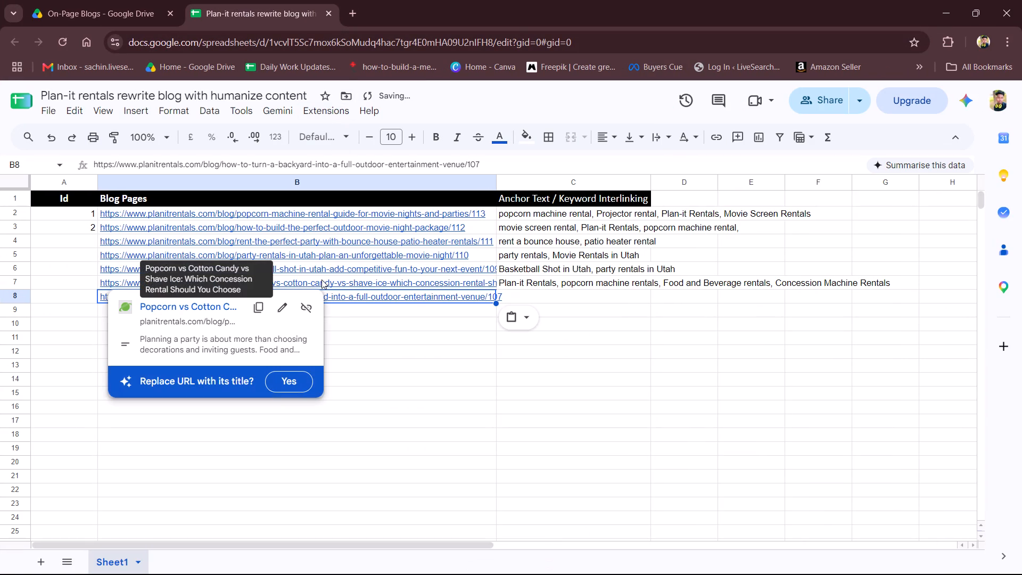
{"action": "key", "text": "Escape"}
{"action": "key", "text": "Escape"}
{"action": "key", "text": "Tab"}
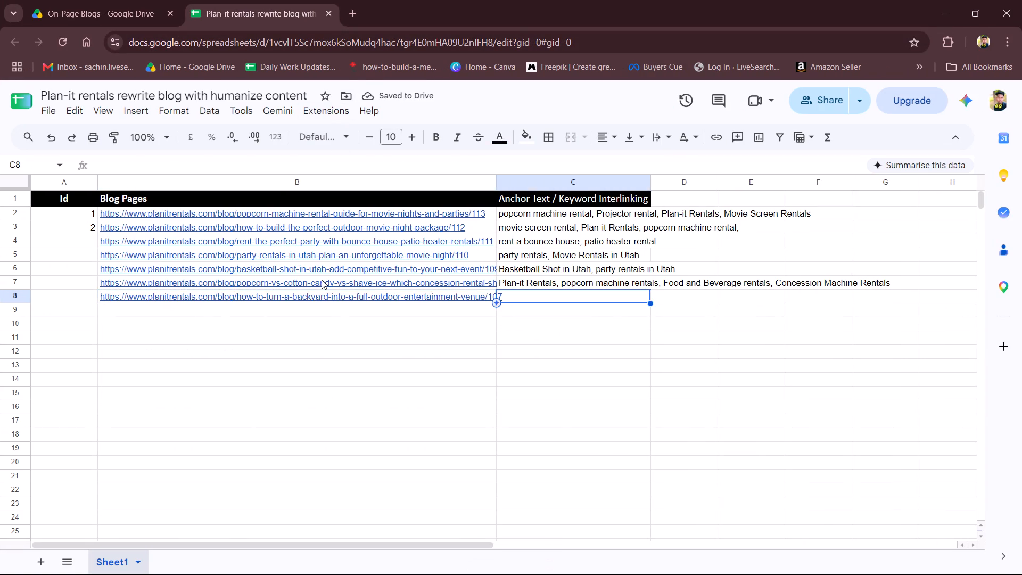
Enter "Food and Beverage Rentals" from the "Build a Dedicated Food and Dining Zone" section in cell C8, followed by a comma.
{"action": "left_click", "coordinate": [262, 340]}
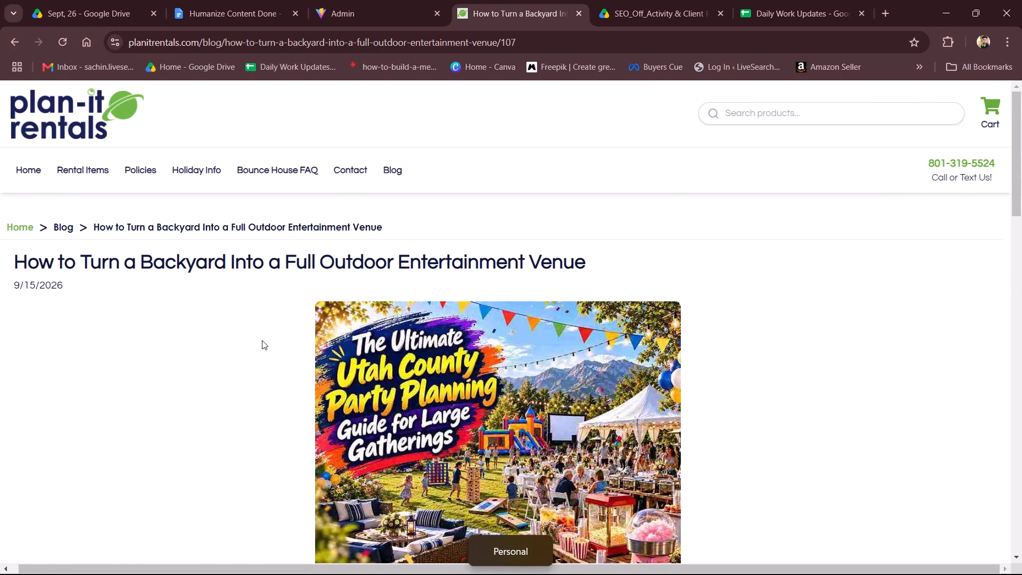
{"action": "scroll", "coordinate": [262, 340], "scroll_direction": "down", "scroll_amount": 5}
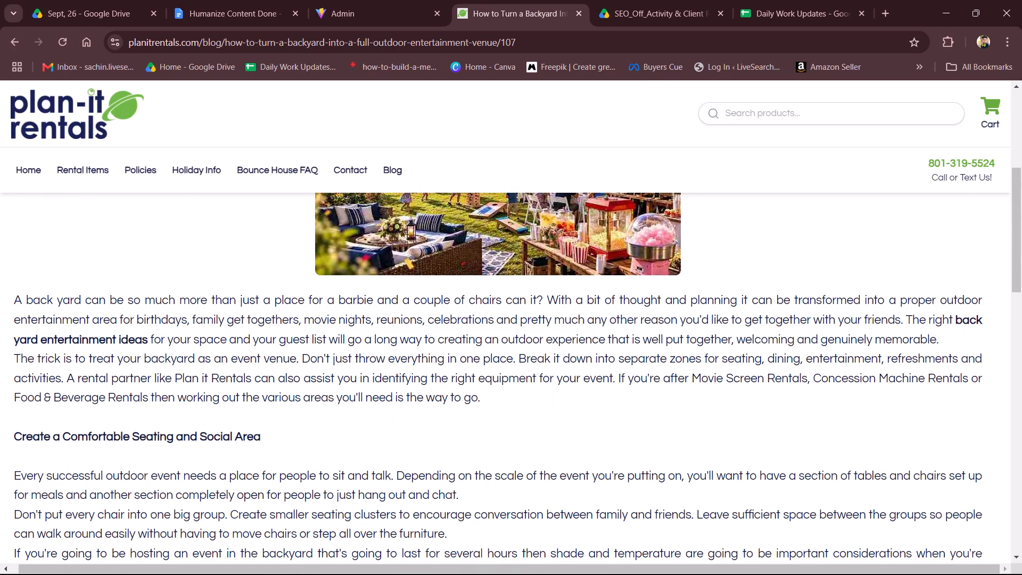
{"action": "scroll", "coordinate": [125, 341], "scroll_direction": "down", "scroll_amount": 6}
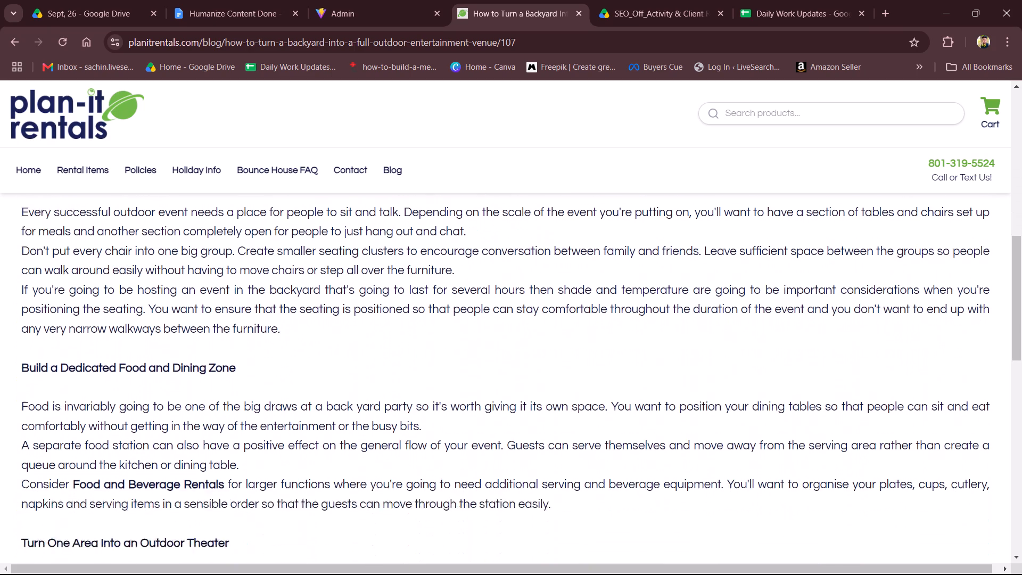
{"action": "scroll", "coordinate": [125, 341], "scroll_direction": "down", "scroll_amount": 1}
{"action": "left_click_drag", "start_coordinate": [225, 324], "coordinate": [225, 324]}
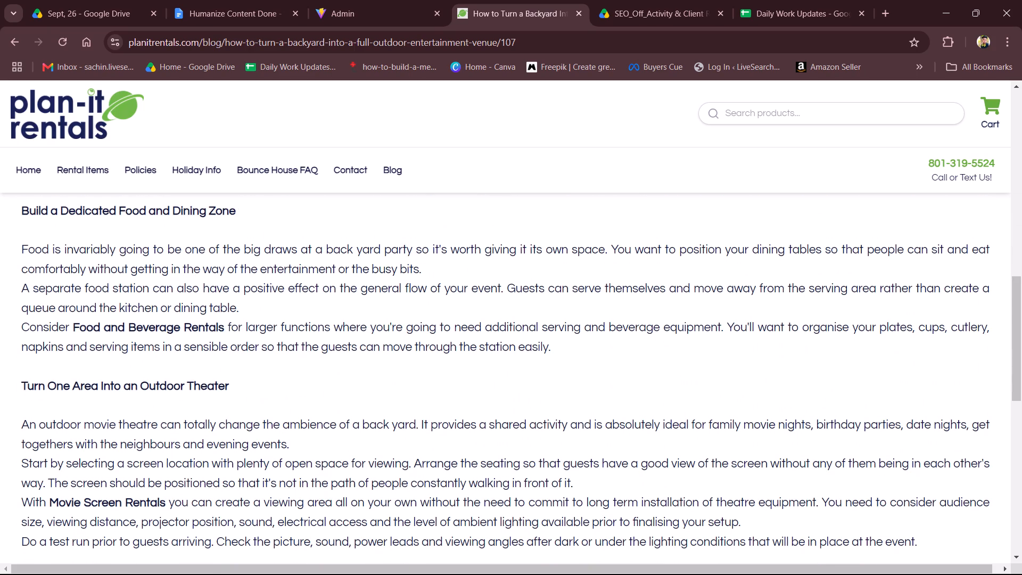
{"action": "left_click_drag", "start_coordinate": [225, 324], "coordinate": [69, 331]}
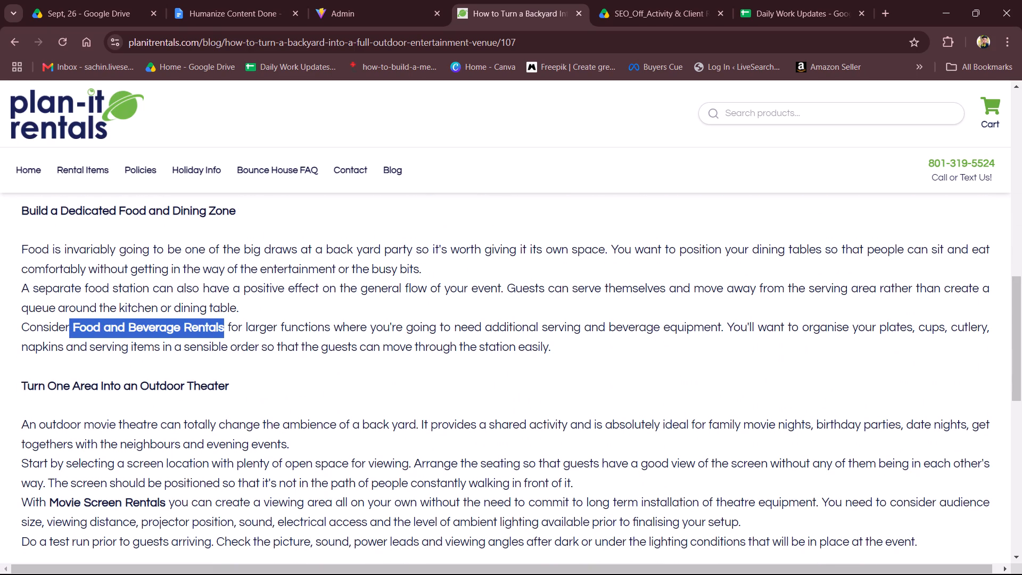
{"action": "left_click_drag", "start_coordinate": [69, 331], "coordinate": [76, 330]}
{"action": "key", "text": "ctrl+c"}
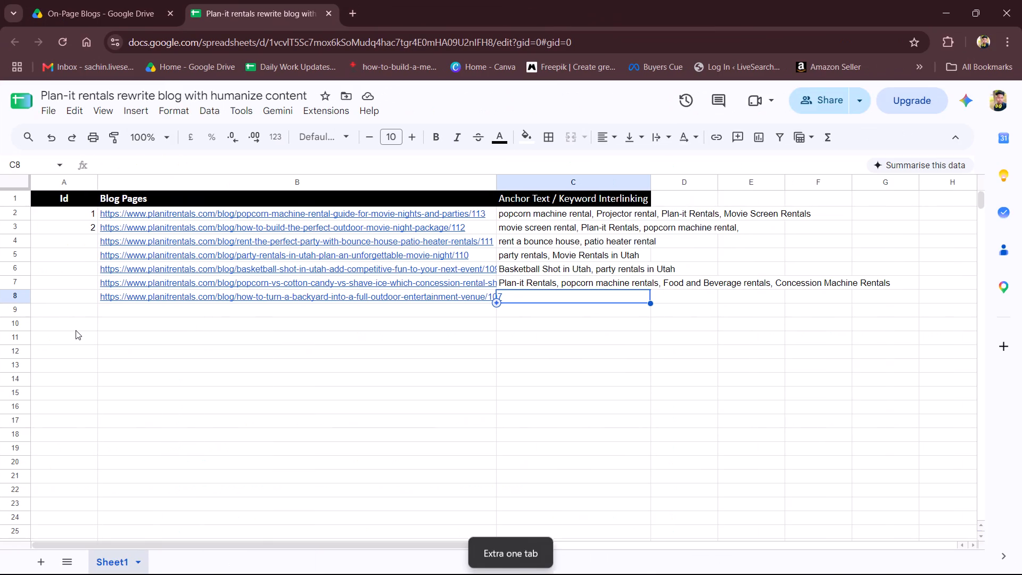
{"action": "left_click", "coordinate": [174, 170]}
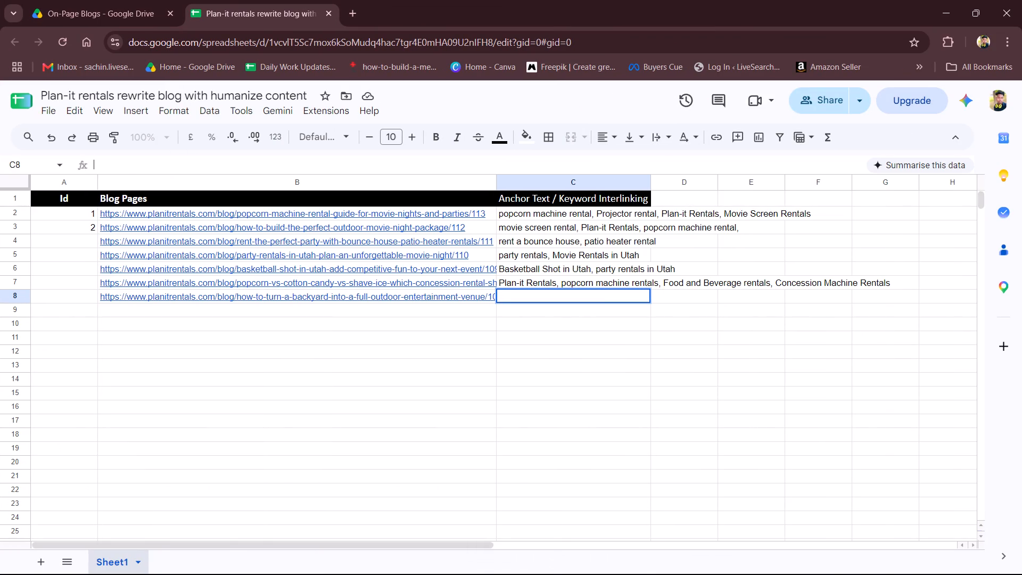
{"action": "key", "text": "ctrl+v"}
{"action": "type", "text": ","}
{"action": "key", "text": "space"}
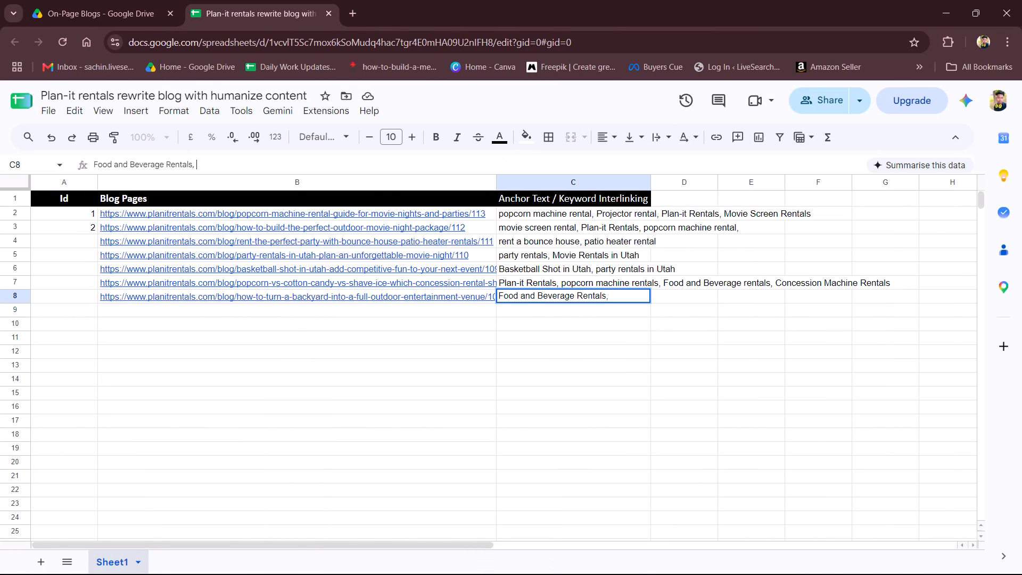
Append "Movie Screen Rentals" from the "Turn One Area Into an Outdoor Theater" section to cell C8, followed by a comma.
{"action": "left_click", "coordinate": [299, 410]}
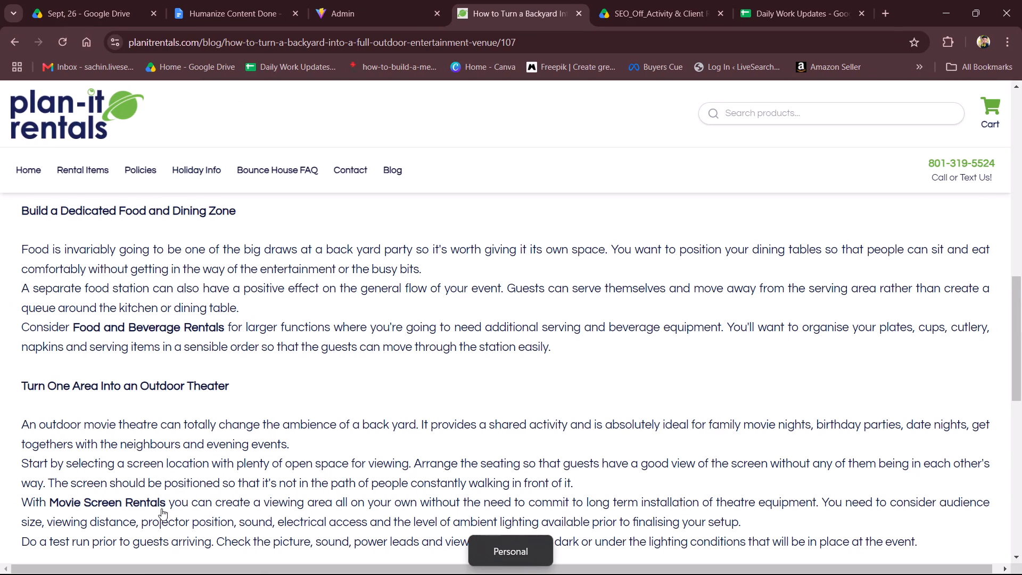
{"action": "left_click_drag", "start_coordinate": [167, 502], "coordinate": [51, 496]}
{"action": "key", "text": "ctrl+c"}
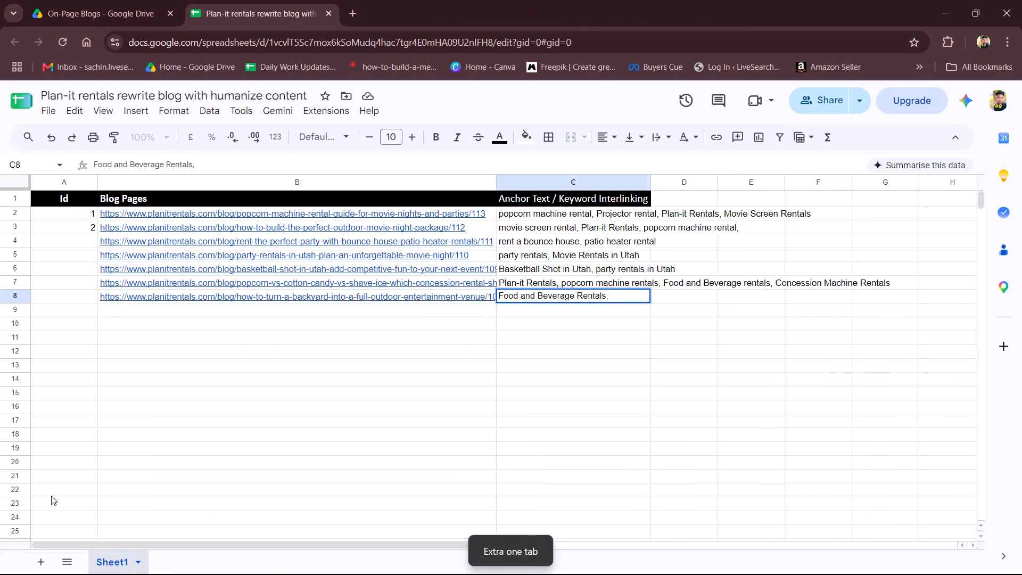
{"action": "key", "text": "ctrl+v"}
{"action": "key", "text": "BackSpace"}
{"action": "key", "text": "comma"}
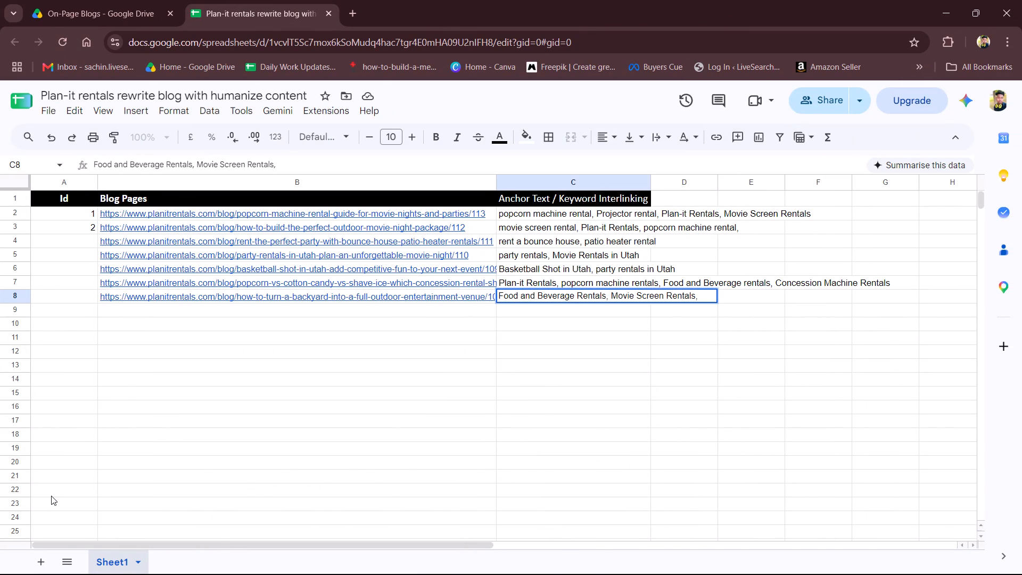
{"action": "key", "text": "space"}
Append "Plan-it Rentals" from the "Work With a Reliable Rental Partner" section to cell C8.
{"action": "scroll", "coordinate": [51, 496], "scroll_direction": "down", "scroll_amount": 6}
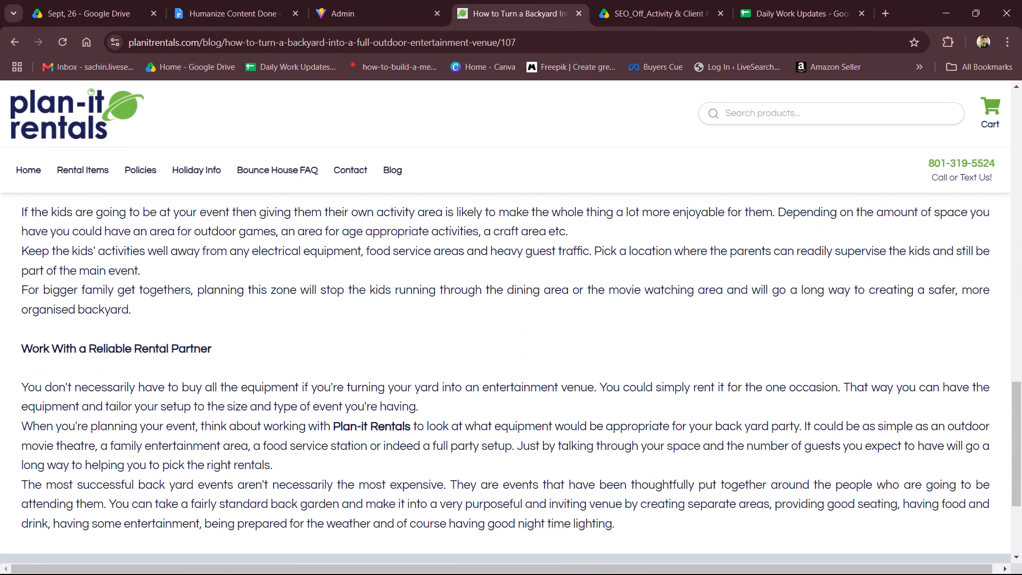
{"action": "left_click_drag", "start_coordinate": [412, 424], "coordinate": [337, 430]}
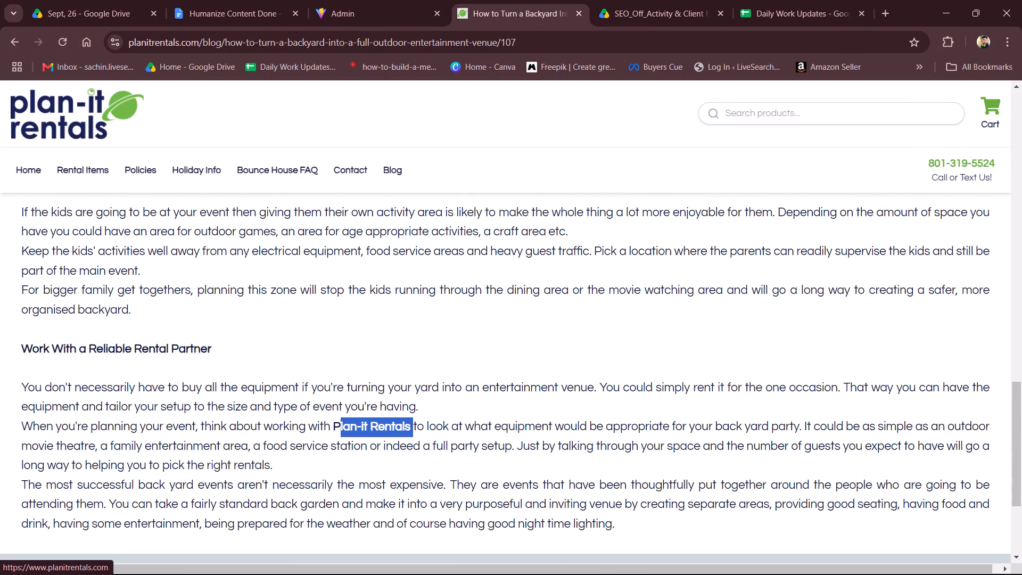
{"action": "left_click_drag", "start_coordinate": [337, 430], "coordinate": [333, 430]}
{"action": "key", "text": "ctrl+c"}
{"action": "scroll", "coordinate": [333, 430], "scroll_direction": "down", "scroll_amount": 3}
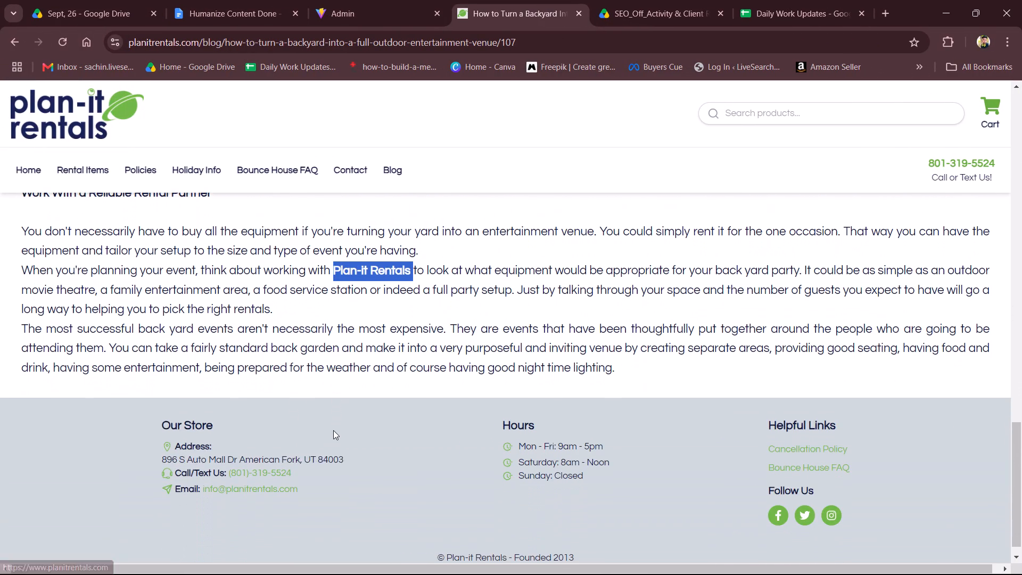
{"action": "key", "text": "ctrl+v"}
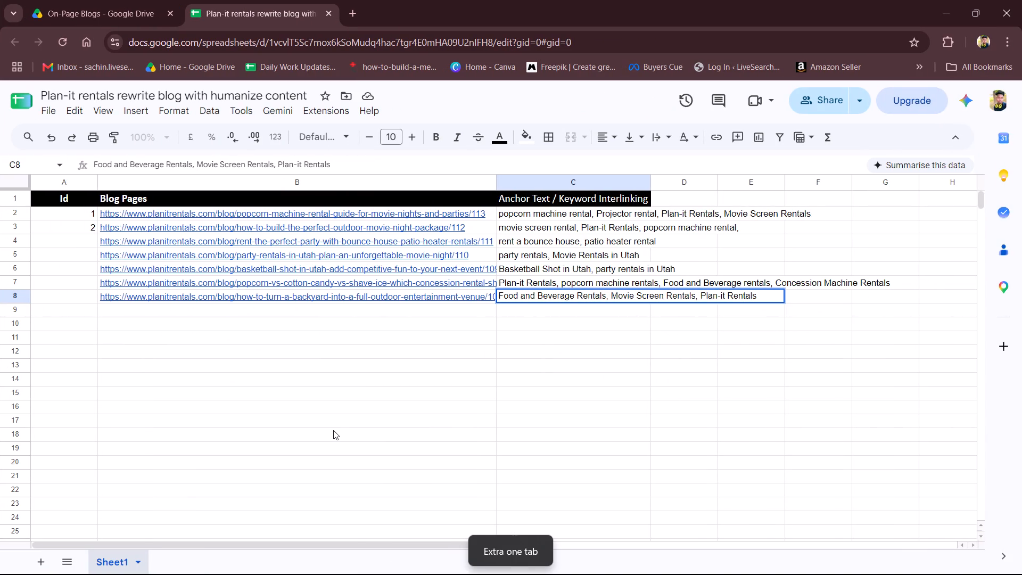
{"action": "left_click", "coordinate": [317, 314]}
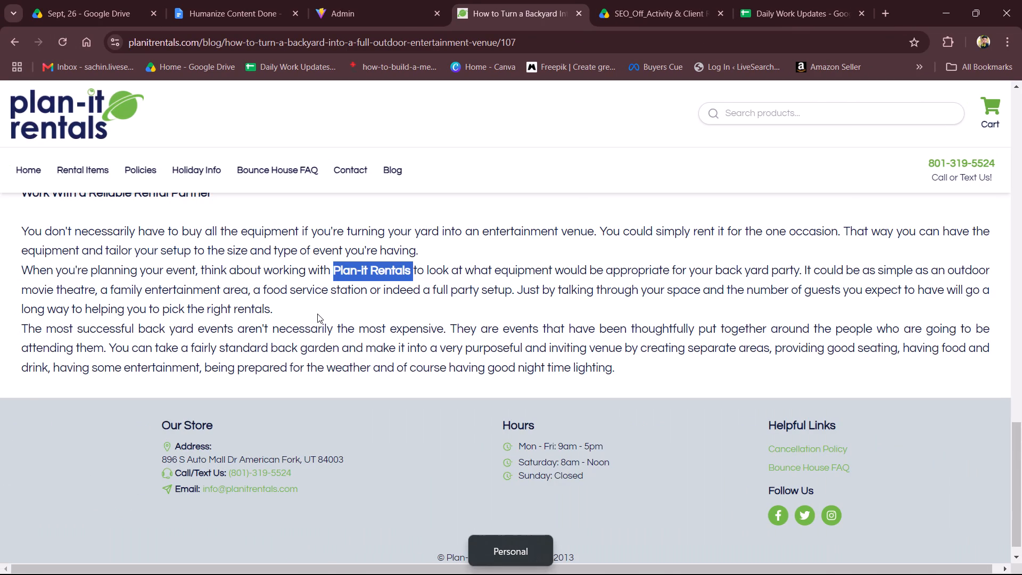
Return to the blog list and open "The Ultimate Utah County Party Planning Guide for Large Gatherings".
{"action": "scroll", "coordinate": [317, 314], "scroll_direction": "right", "scroll_amount": 9}
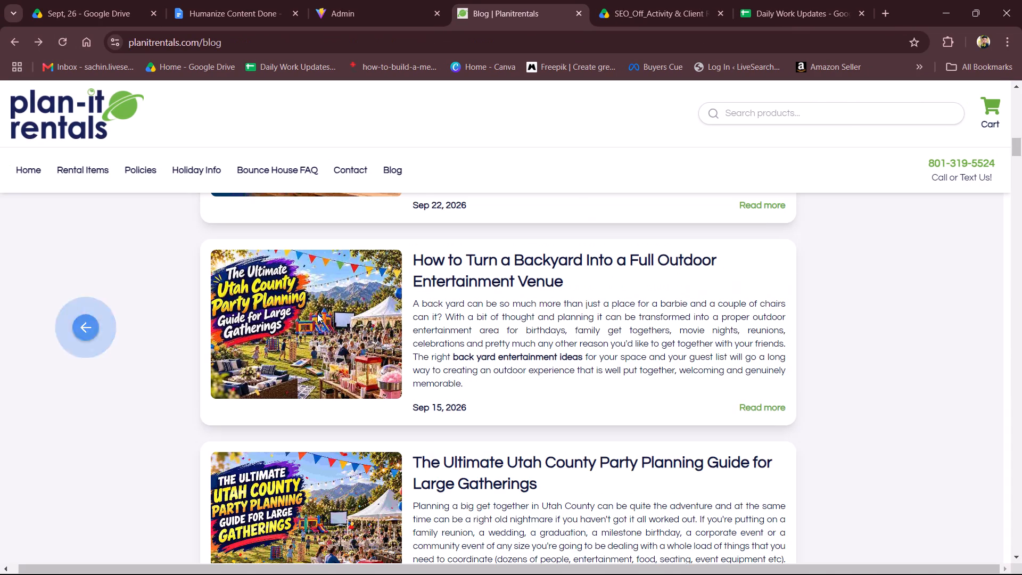
{"action": "scroll", "coordinate": [394, 347], "scroll_direction": "down", "scroll_amount": 2}
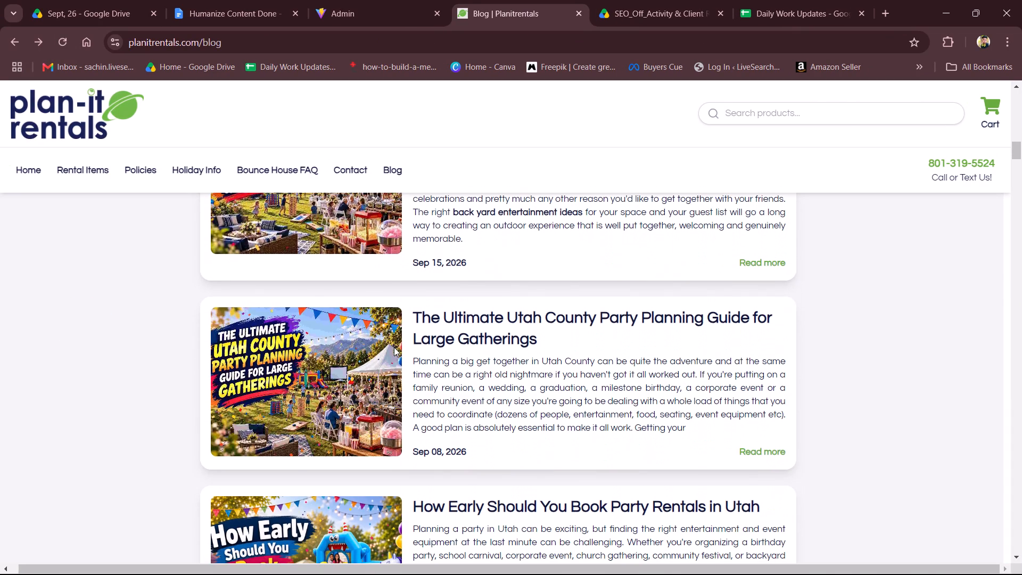
{"action": "left_click", "coordinate": [437, 323]}
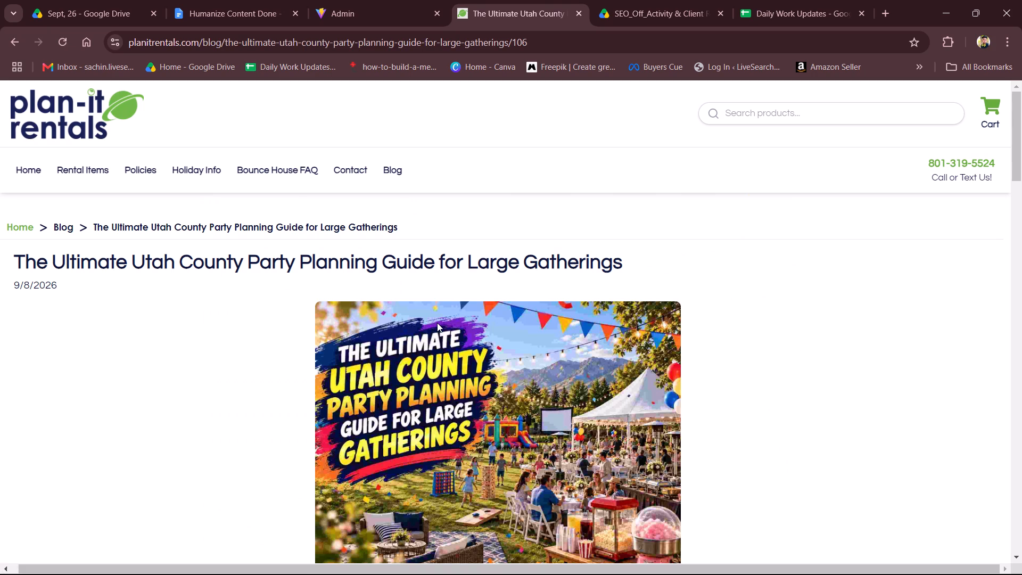
Enter "Utah County party rentals" from the post's opening paragraph in cell C9.
{"action": "scroll", "coordinate": [437, 323], "scroll_direction": "down", "scroll_amount": 6}
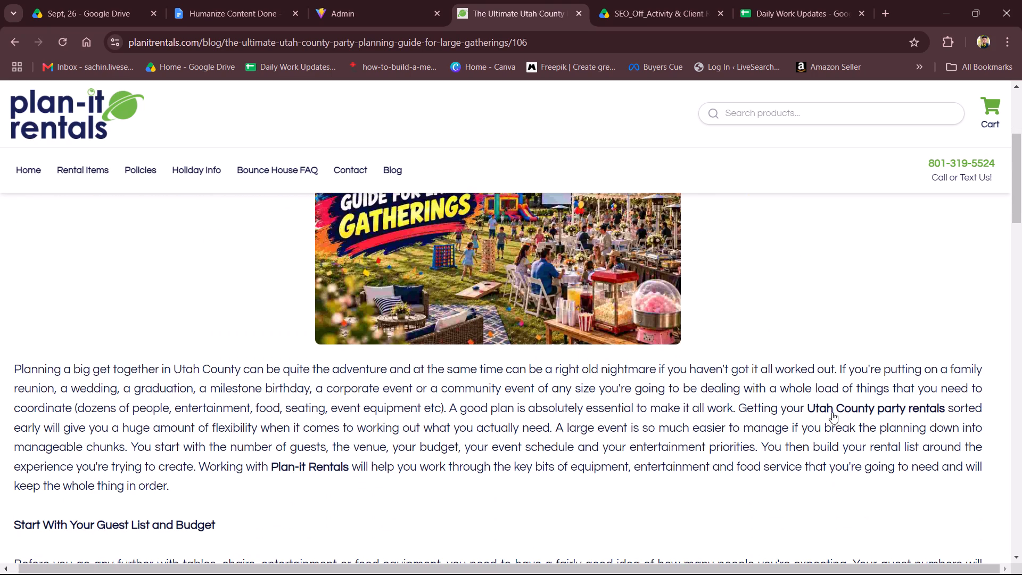
{"action": "left_click_drag", "start_coordinate": [948, 407], "coordinate": [811, 402]}
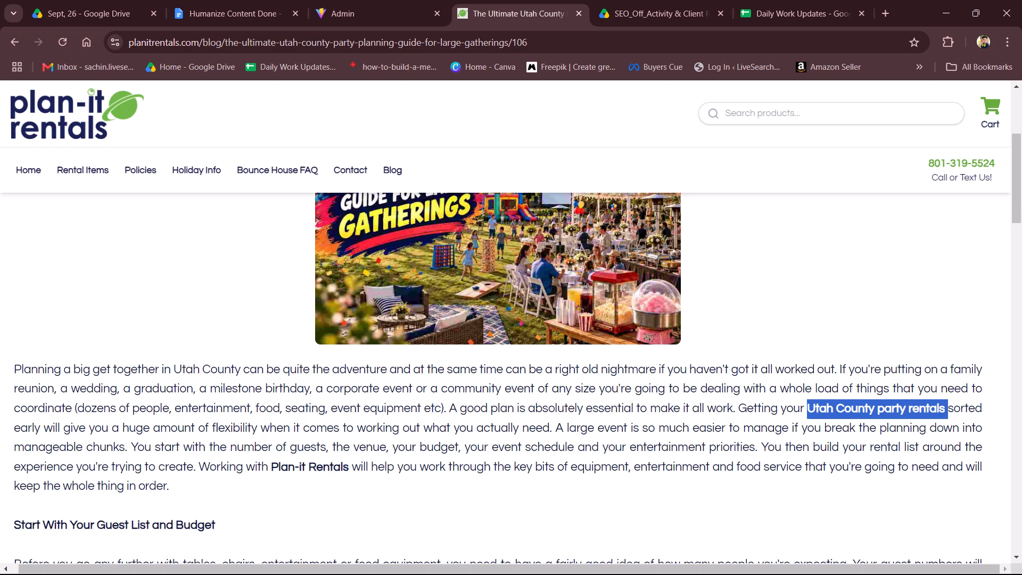
{"action": "left_click_drag", "start_coordinate": [811, 402], "coordinate": [811, 407]}
{"action": "key", "text": "ctrl+c"}
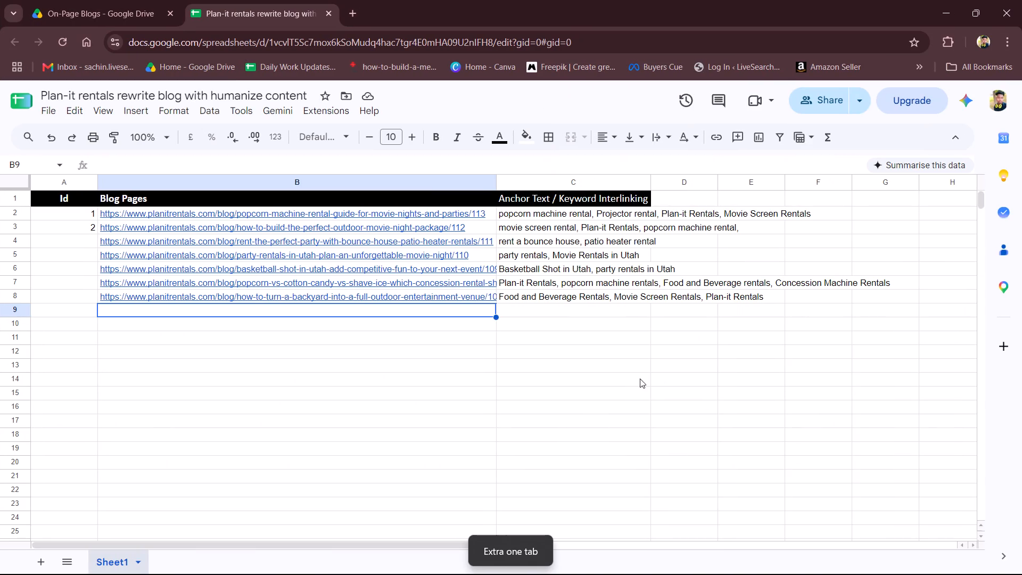
{"action": "left_click", "coordinate": [551, 313]}
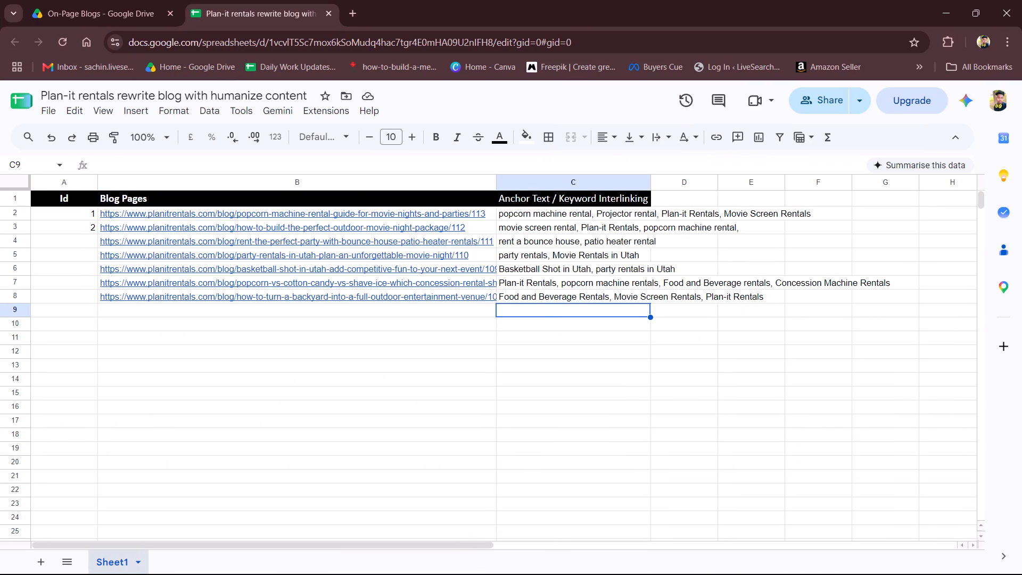
{"action": "left_click", "coordinate": [354, 168]}
{"action": "key", "text": "ctrl+v"}
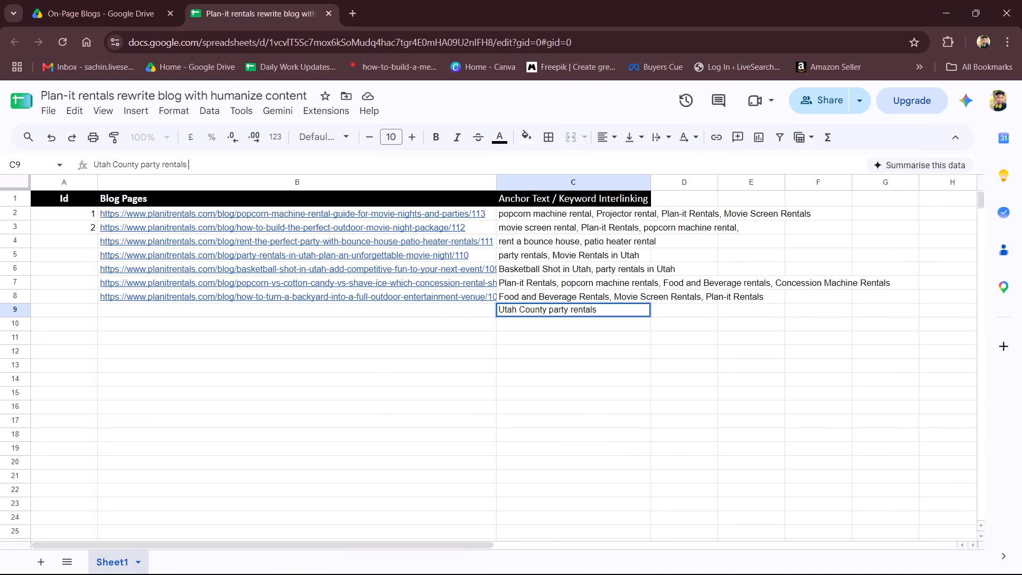
Enter the URL of "The Ultimate Utah County Party Planning Guide for Large Gatherings" post in cell B9.
{"action": "left_click", "coordinate": [336, 38]}
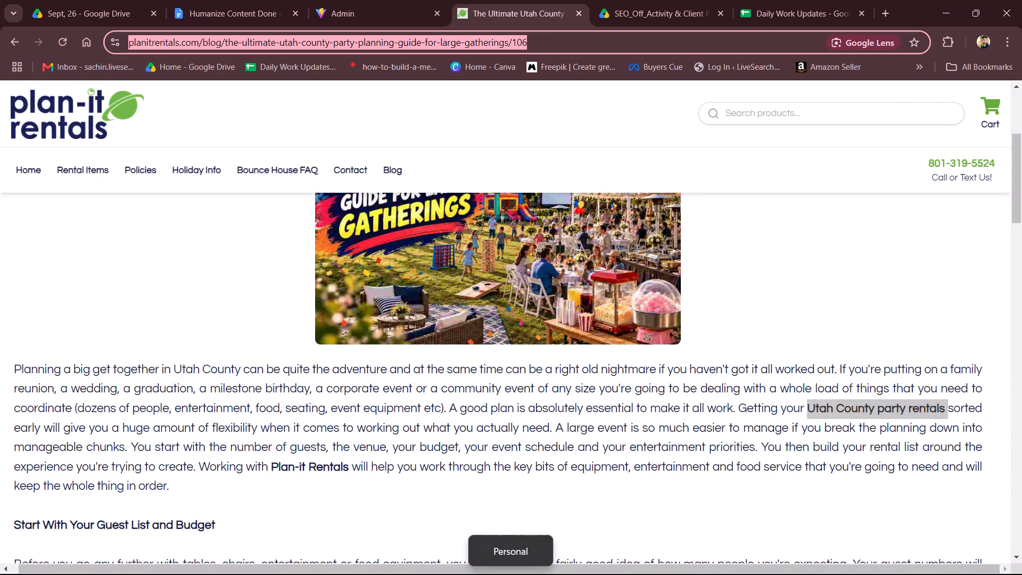
{"action": "key", "text": "ctrl+c"}
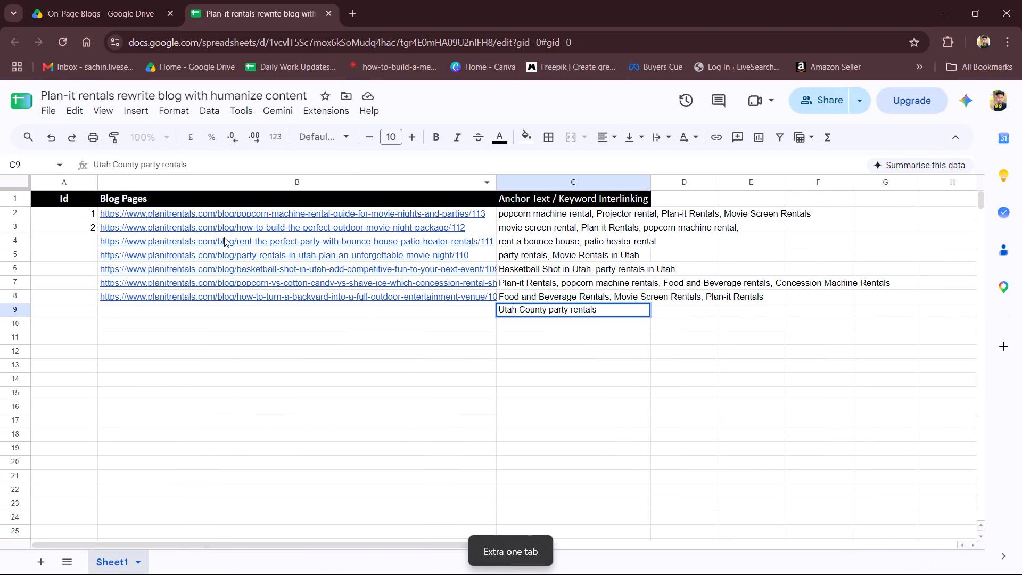
{"action": "left_click", "coordinate": [208, 303]}
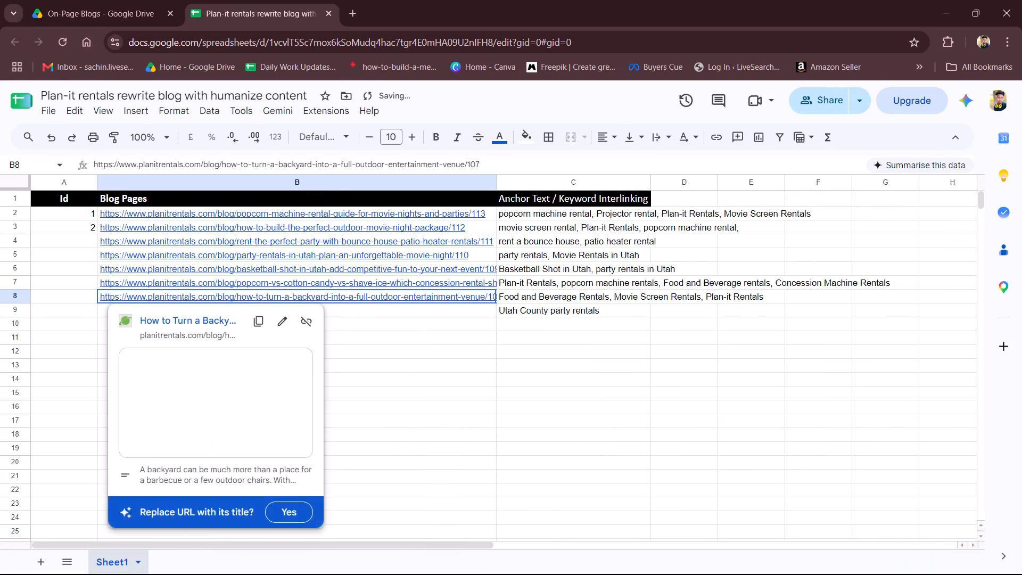
{"action": "left_click", "coordinate": [343, 311]}
{"action": "left_click", "coordinate": [343, 311]}
{"action": "key", "text": "ctrl+v"}
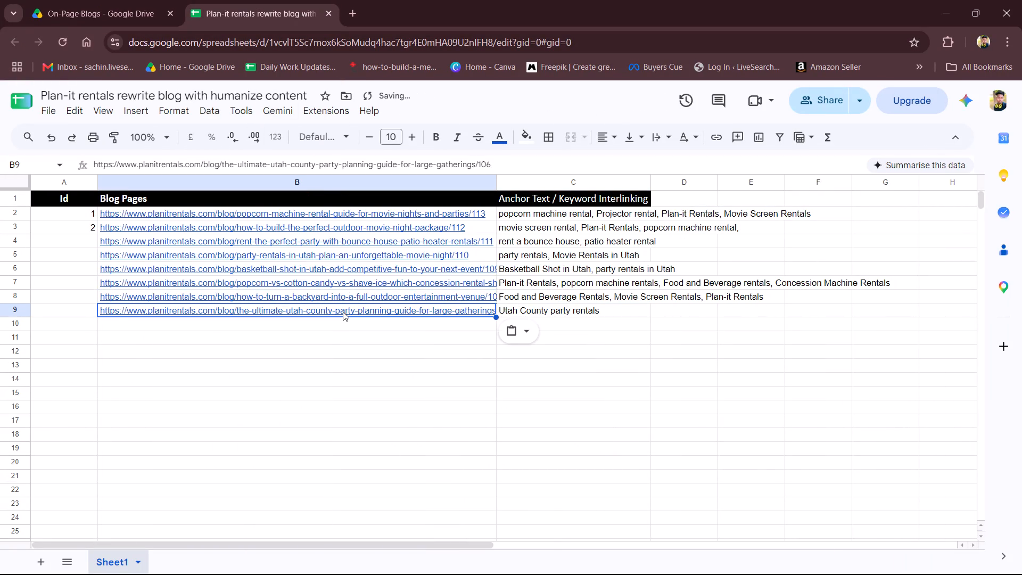
Append a comma and "Plan-it Rentals" from the post's opening paragraph to cell C9, followed by another comma.
{"action": "left_click", "coordinate": [554, 318]}
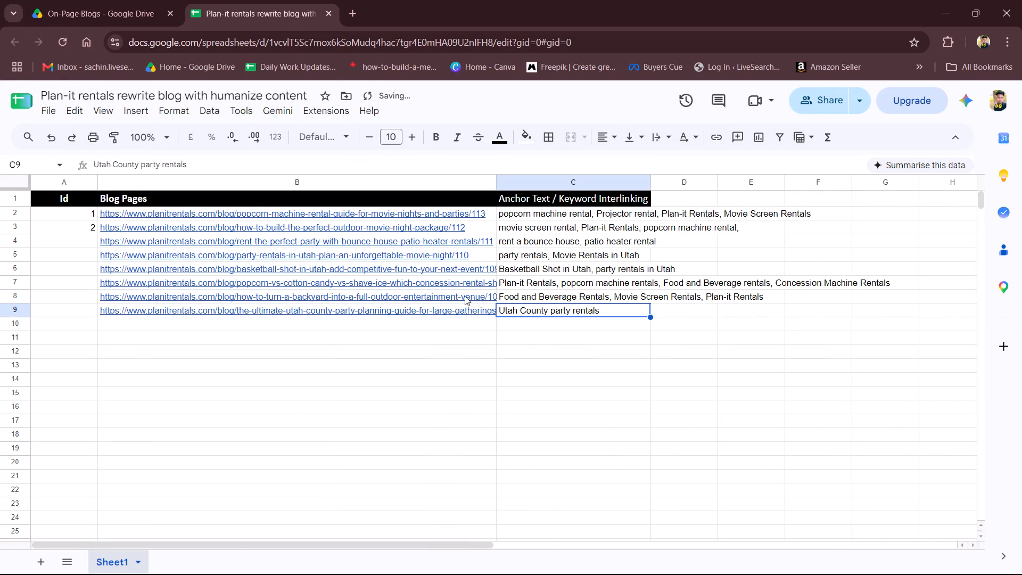
{"action": "left_click", "coordinate": [281, 159]}
{"action": "key", "text": "BackSpace"}
{"action": "key", "text": "comma"}
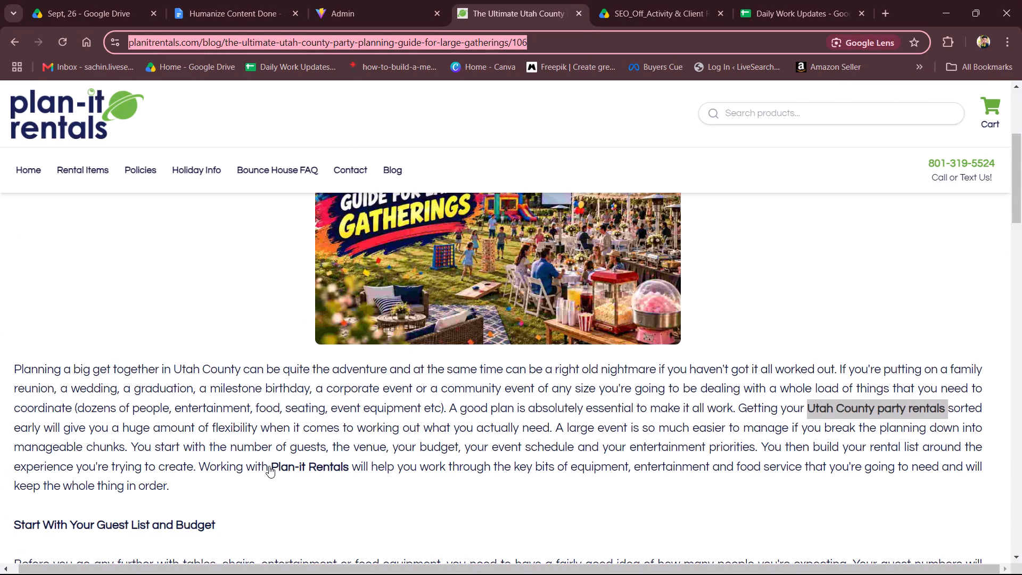
{"action": "left_click_drag", "start_coordinate": [267, 465], "coordinate": [349, 471]}
{"action": "key", "text": "ctrl+c"}
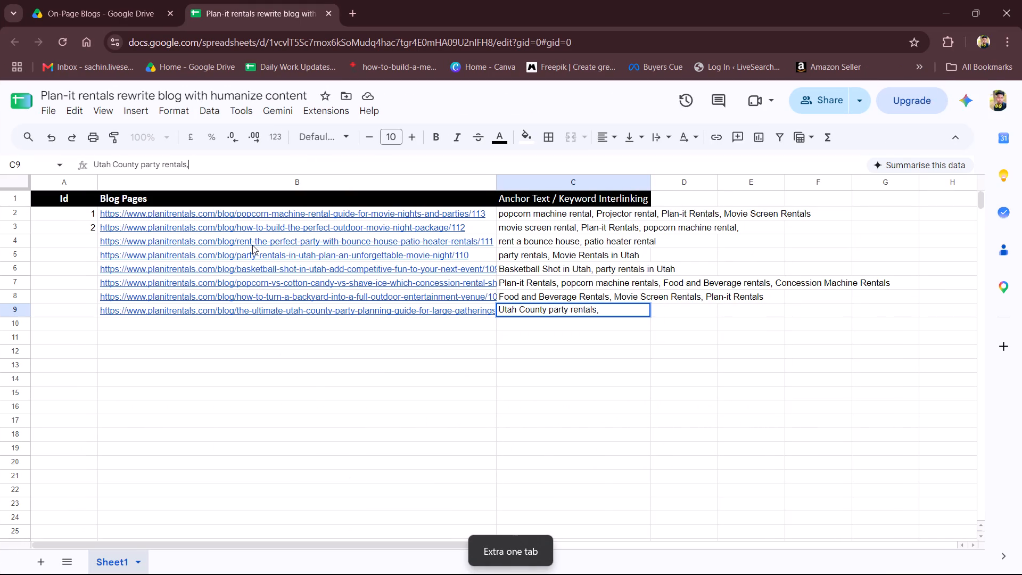
{"action": "key", "text": "ctrl+v"}
{"action": "type", "text": ","}
{"action": "key", "text": "space"}
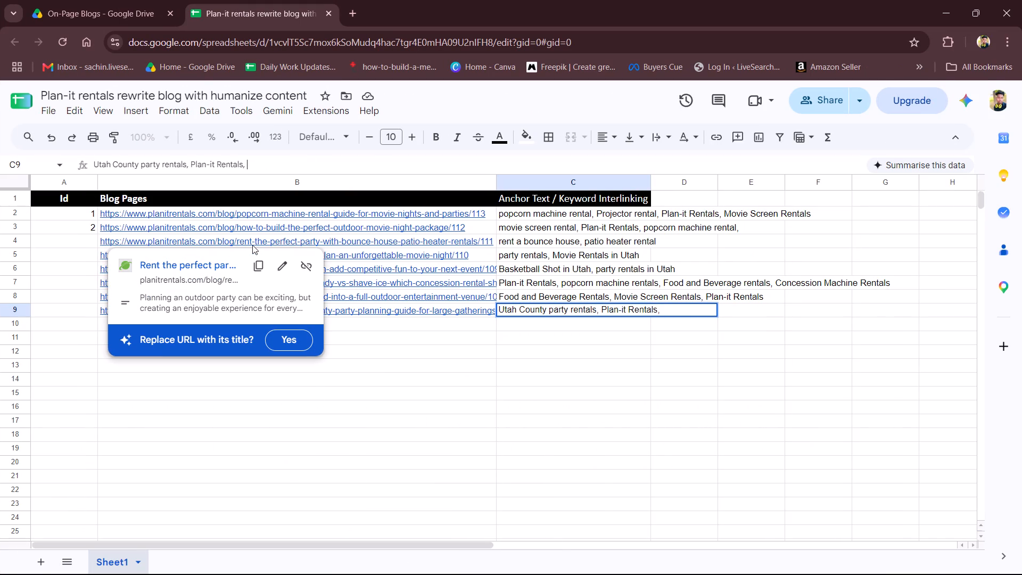
Append "Movie Screen Rentals" from the post's paragraph on entertainment to cell C9, followed by a comma.
{"action": "left_click", "coordinate": [252, 456]}
{"action": "scroll", "coordinate": [252, 456], "scroll_direction": "down", "scroll_amount": 1}
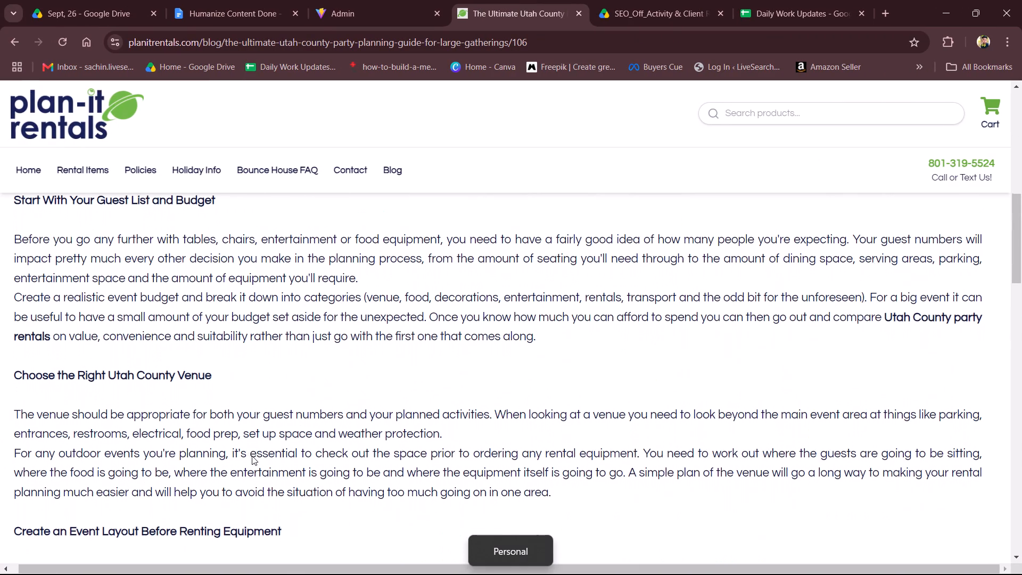
{"action": "scroll", "coordinate": [252, 456], "scroll_direction": "down", "scroll_amount": 2}
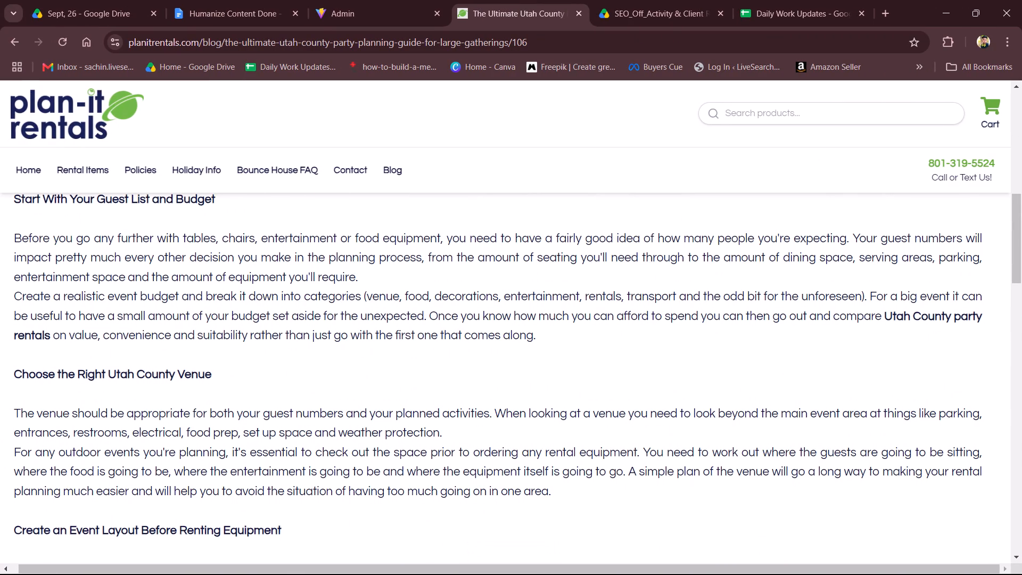
{"action": "scroll", "coordinate": [195, 467], "scroll_direction": "down", "scroll_amount": 5}
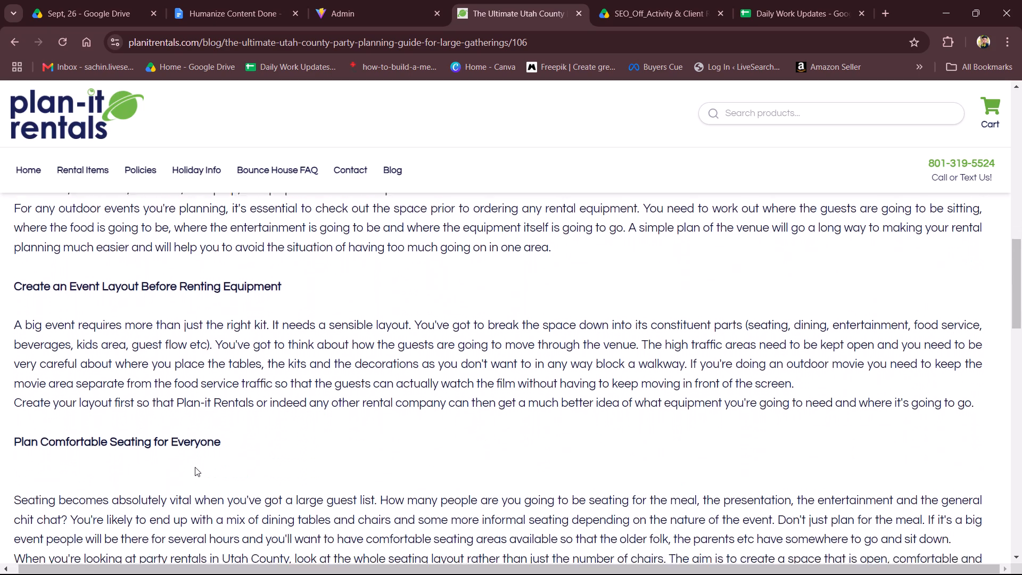
{"action": "scroll", "coordinate": [195, 467], "scroll_direction": "down", "scroll_amount": 3}
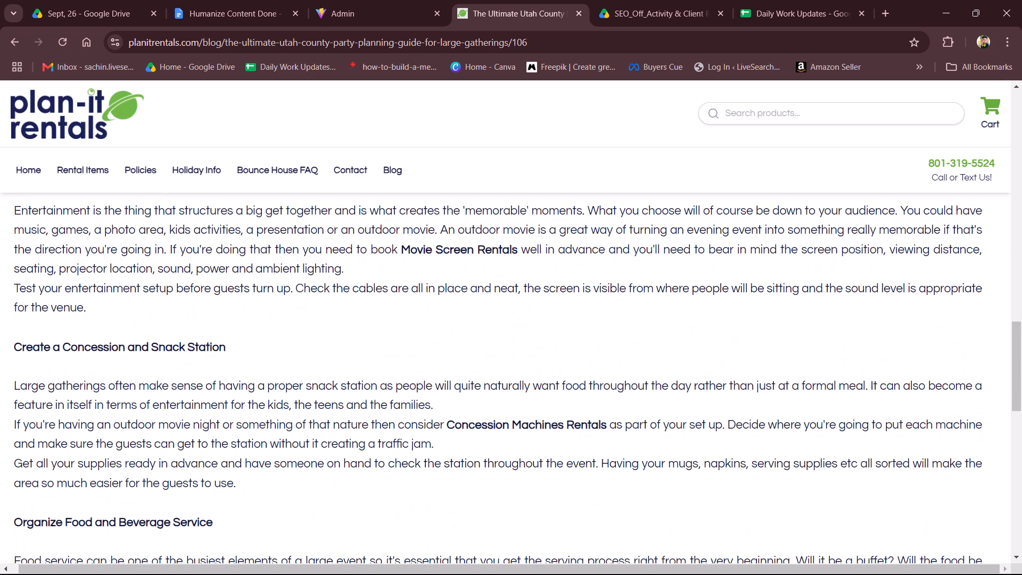
{"action": "left_click_drag", "start_coordinate": [521, 249], "coordinate": [419, 254]}
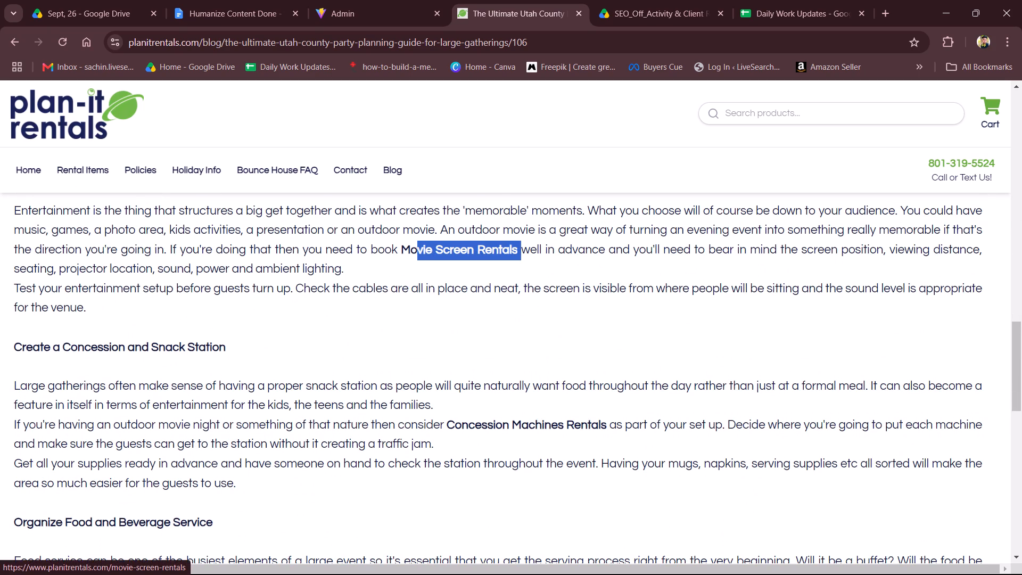
{"action": "left_click_drag", "start_coordinate": [419, 254], "coordinate": [403, 256]}
{"action": "key", "text": "ctrl+c"}
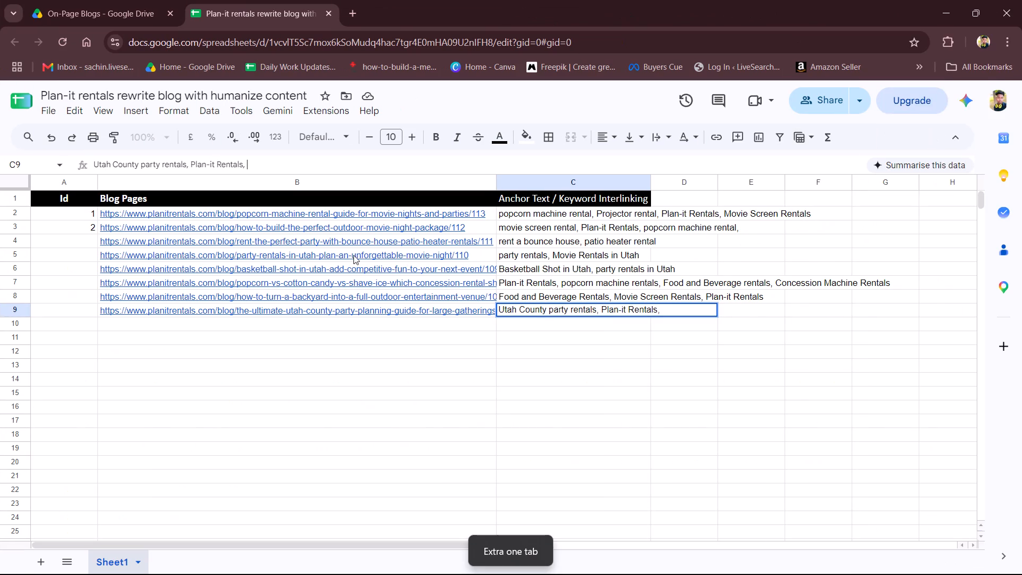
{"action": "key", "text": "ctrl+v"}
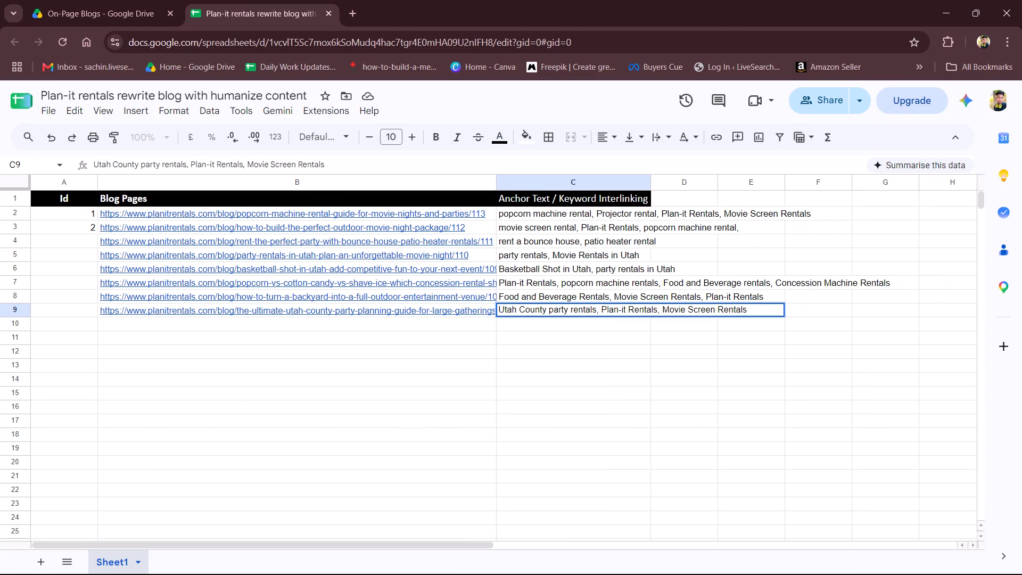
{"action": "key", "text": "BackSpace"}
{"action": "type", "text": ","}
{"action": "key", "text": "space"}
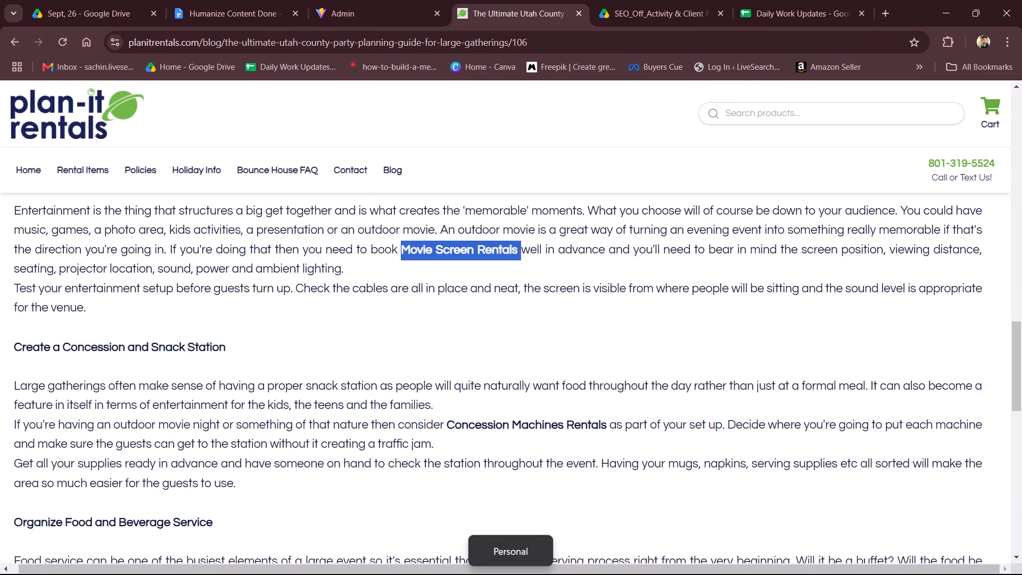
Append "Concession Machines Rentals" from the "Create a Concession and Snack Station" section to cell C9.
{"action": "left_click_drag", "start_coordinate": [608, 425], "coordinate": [449, 426]}
{"action": "key", "text": "ctrl+c"}
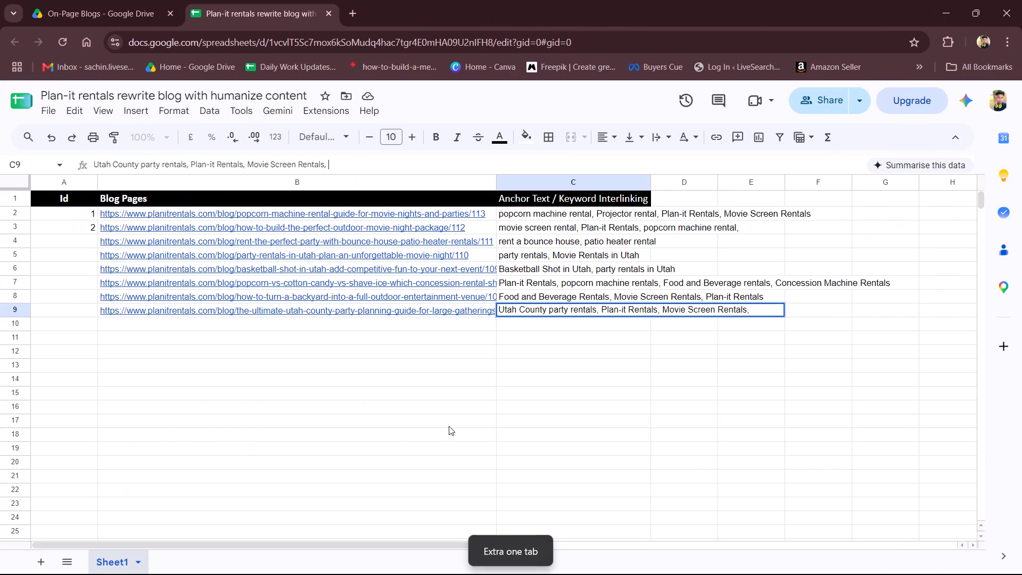
{"action": "key", "text": "ctrl+v"}
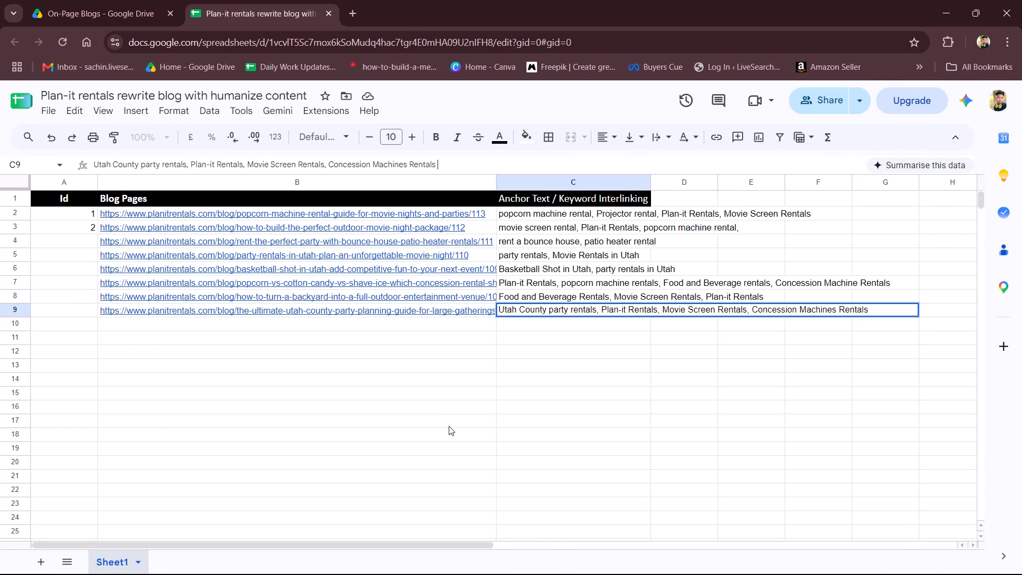
Append a comma and "Food and beverage rentals" from the "Organize Food and Beverage Service" section to cell C9.
{"action": "scroll", "coordinate": [449, 426], "scroll_direction": "down", "scroll_amount": 4}
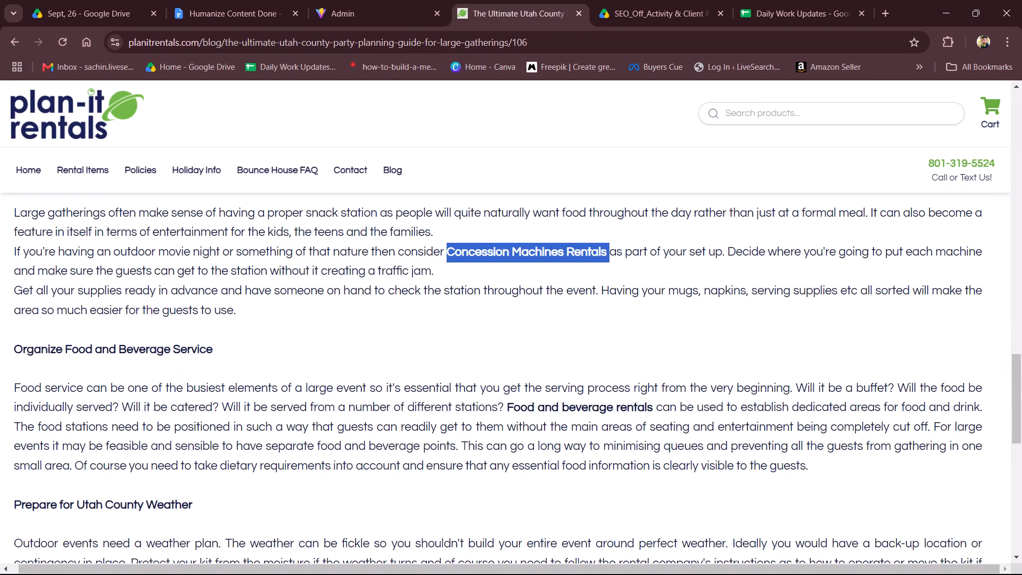
{"action": "left_click_drag", "start_coordinate": [657, 409], "coordinate": [509, 404]}
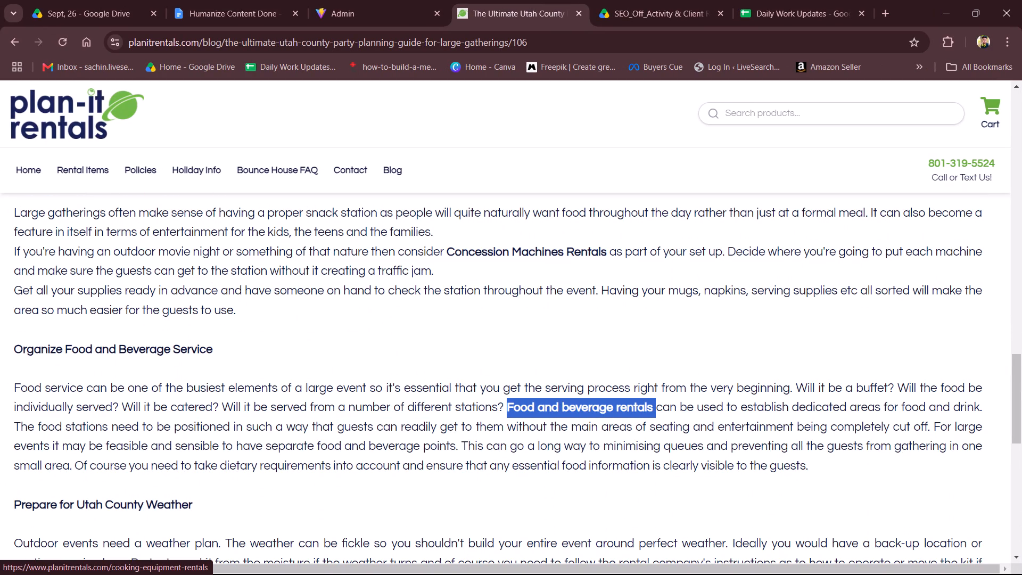
{"action": "left_click_drag", "start_coordinate": [509, 404], "coordinate": [509, 404]}
{"action": "key", "text": "ctrl+c"}
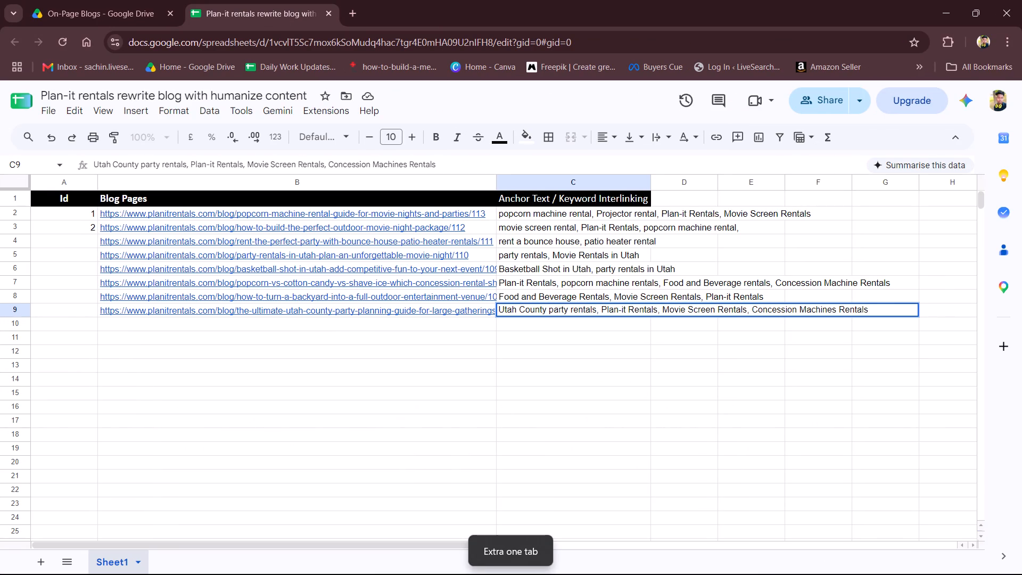
{"action": "key", "text": "BackSpace"}
{"action": "type", "text": ","}
{"action": "key", "text": "space"}
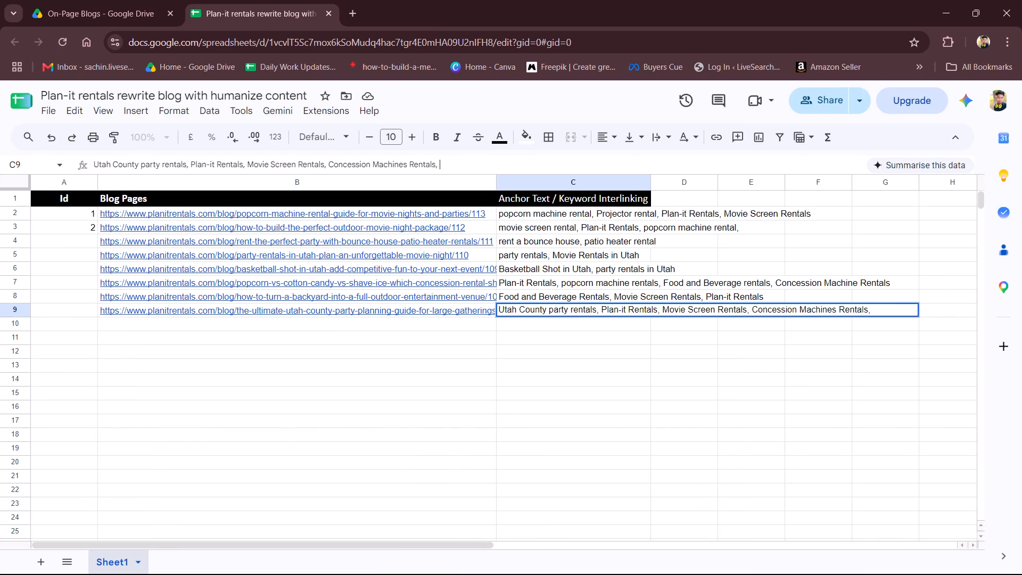
{"action": "key", "text": "ctrl+v"}
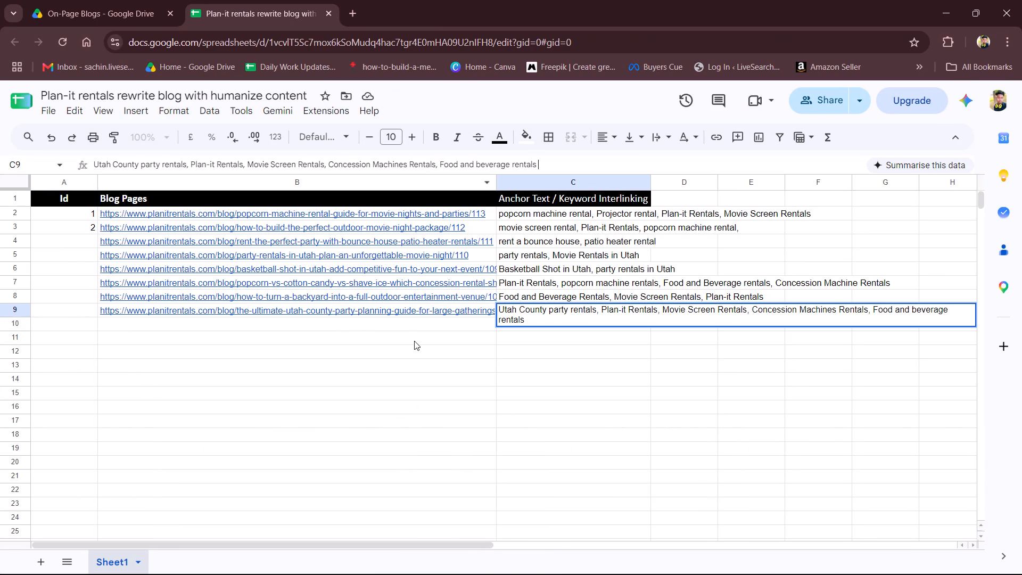
Examine the rest of the Utah County party planning post for further interlinked anchor texts.
{"action": "scroll", "coordinate": [400, 446], "scroll_direction": "down", "scroll_amount": 3}
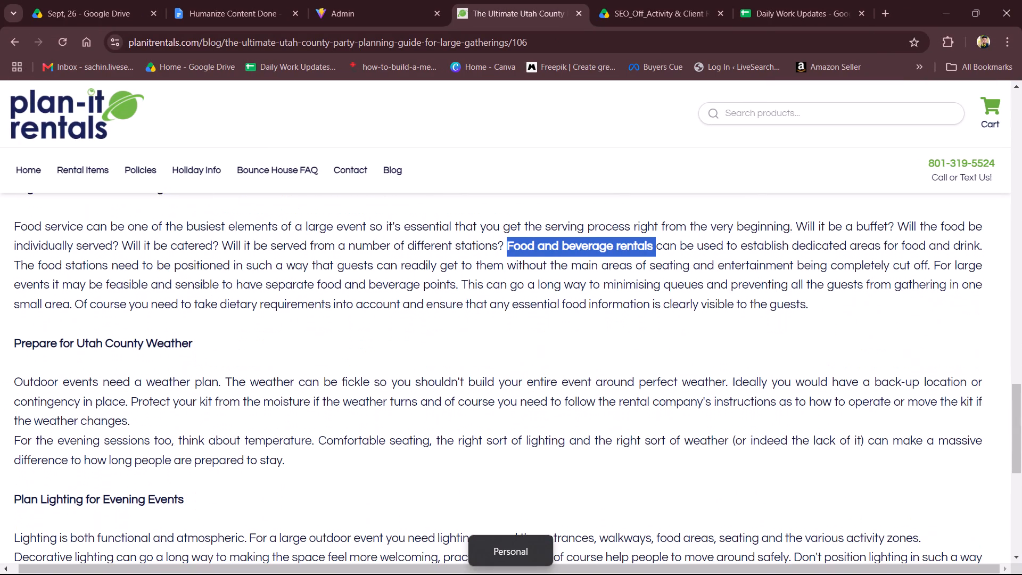
{"action": "scroll", "coordinate": [400, 446], "scroll_direction": "down", "scroll_amount": 8}
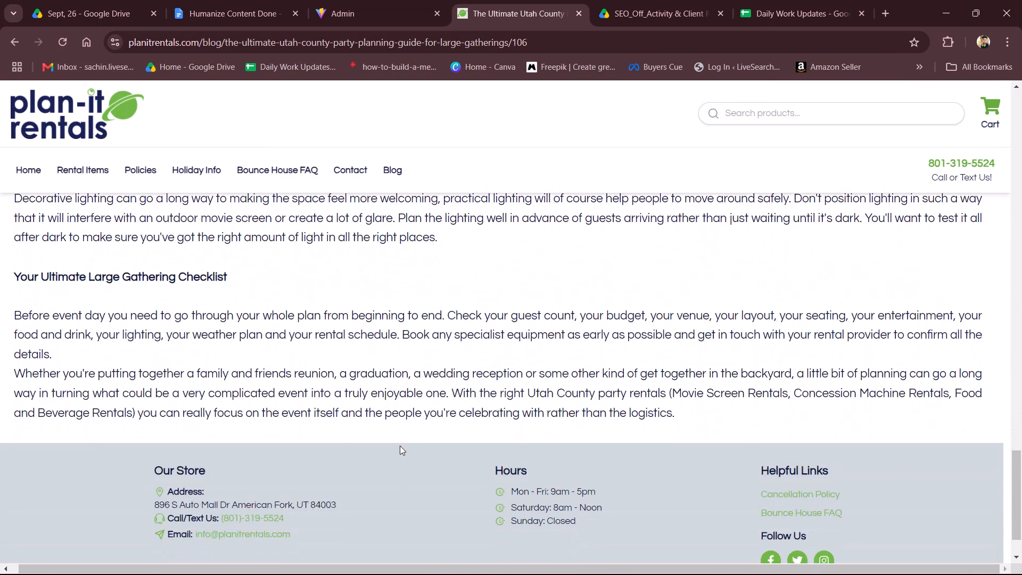
{"action": "scroll", "coordinate": [400, 446], "scroll_direction": "up", "scroll_amount": 12}
{"action": "scroll", "coordinate": [400, 446], "scroll_direction": "down", "scroll_amount": 3}
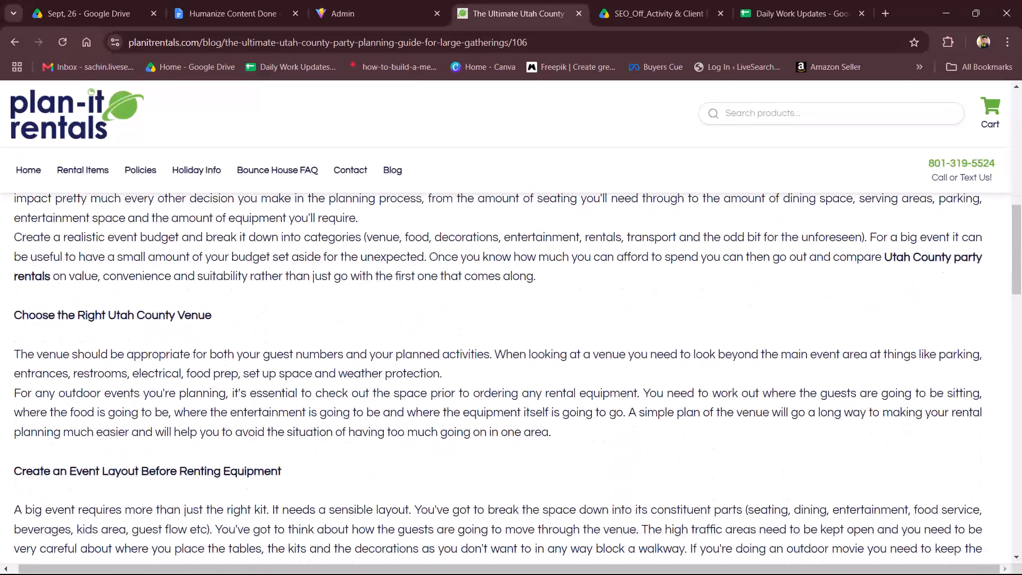
{"action": "scroll", "coordinate": [400, 446], "scroll_direction": "down", "scroll_amount": 5}
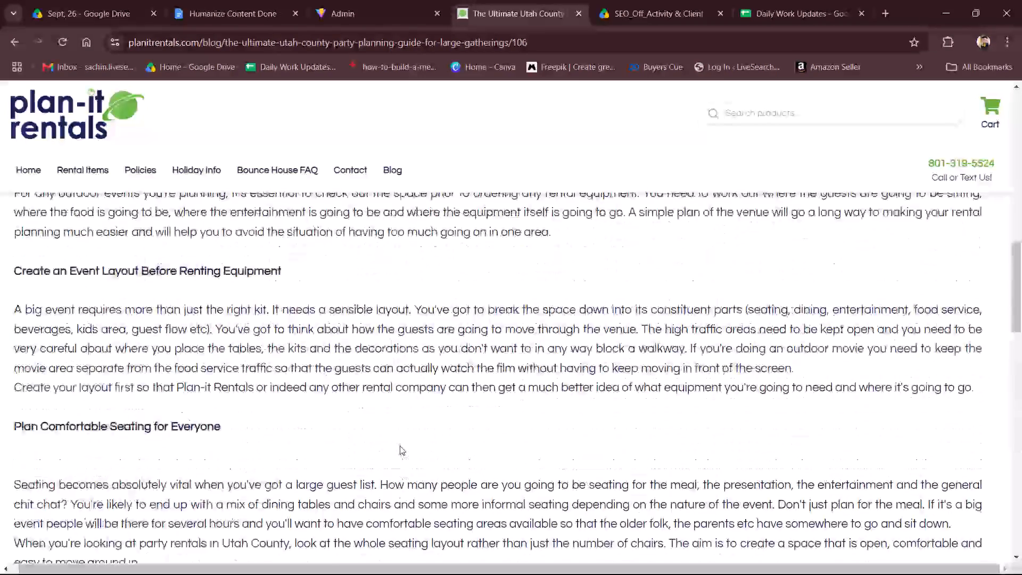
Centre-align the whole Id column.
{"action": "left_click", "coordinate": [68, 216]}
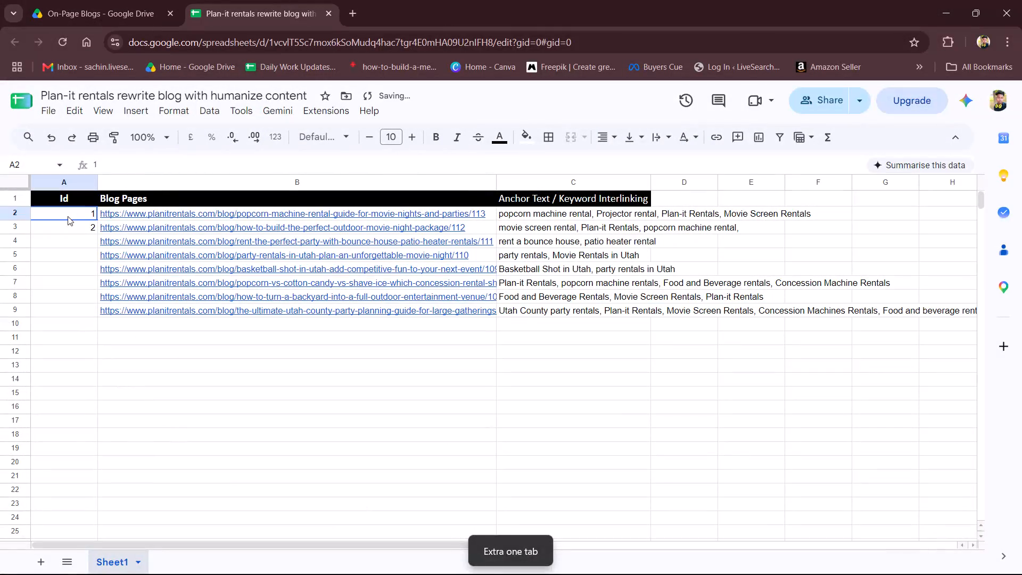
{"action": "left_click", "coordinate": [67, 182]}
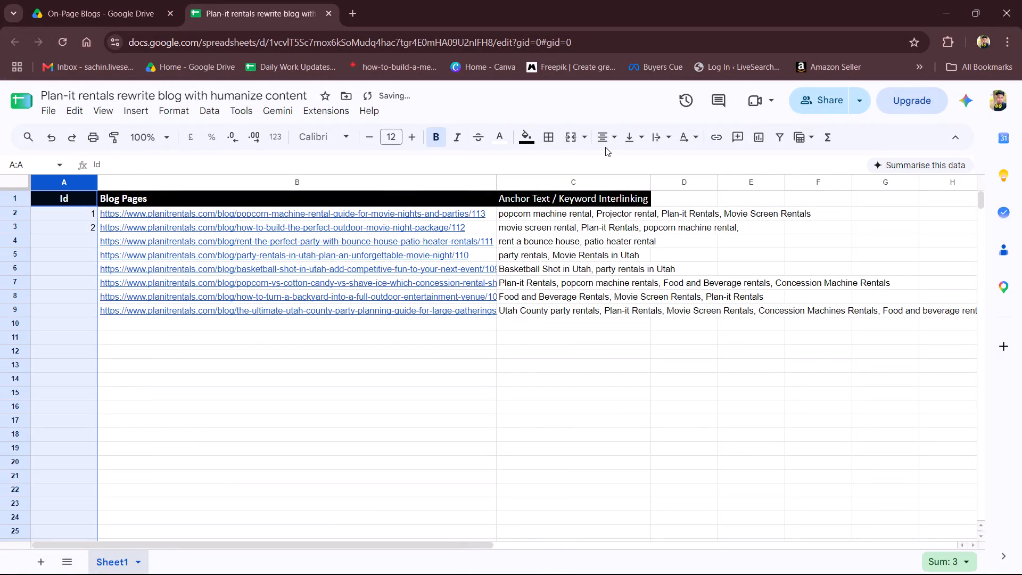
{"action": "left_click", "coordinate": [607, 139]}
{"action": "left_click", "coordinate": [627, 159]}
Extend the Id numbering from cells A2:A3 down to row 9, giving Ids 3 to 8.
{"action": "left_click", "coordinate": [63, 215]}
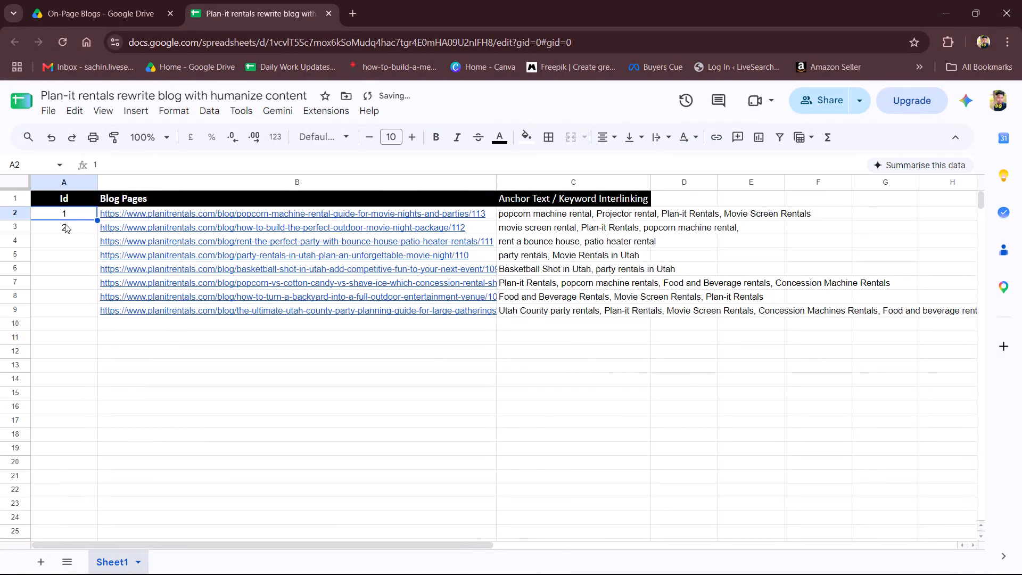
{"action": "left_click", "coordinate": [65, 224], "text": "shift"}
{"action": "left_click_drag", "start_coordinate": [97, 235], "coordinate": [86, 310]}
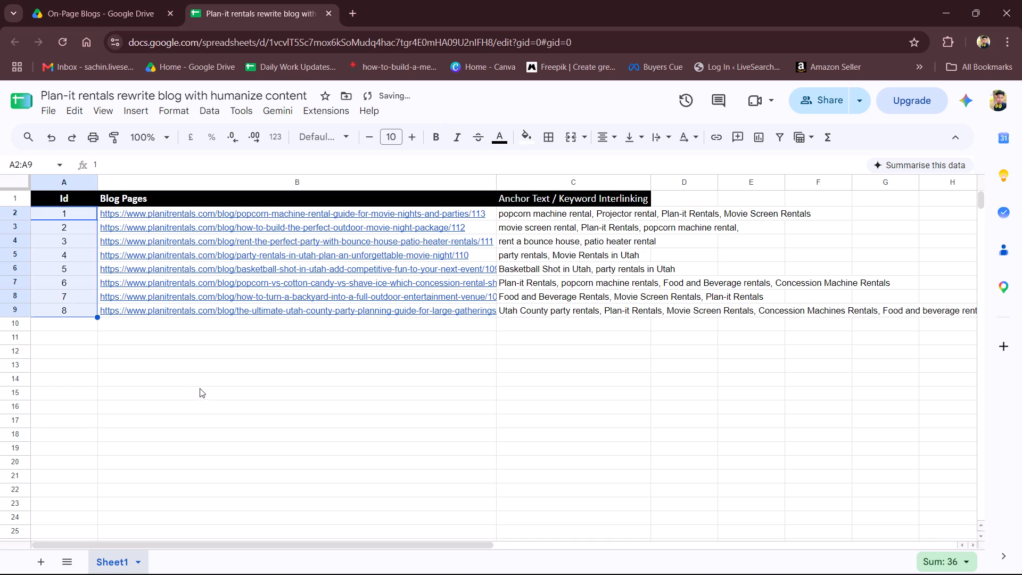
{"action": "left_click", "coordinate": [200, 389]}
Copy the tracking spreadsheet's URL and switch to another open window.
{"action": "left_click", "coordinate": [309, 41]}
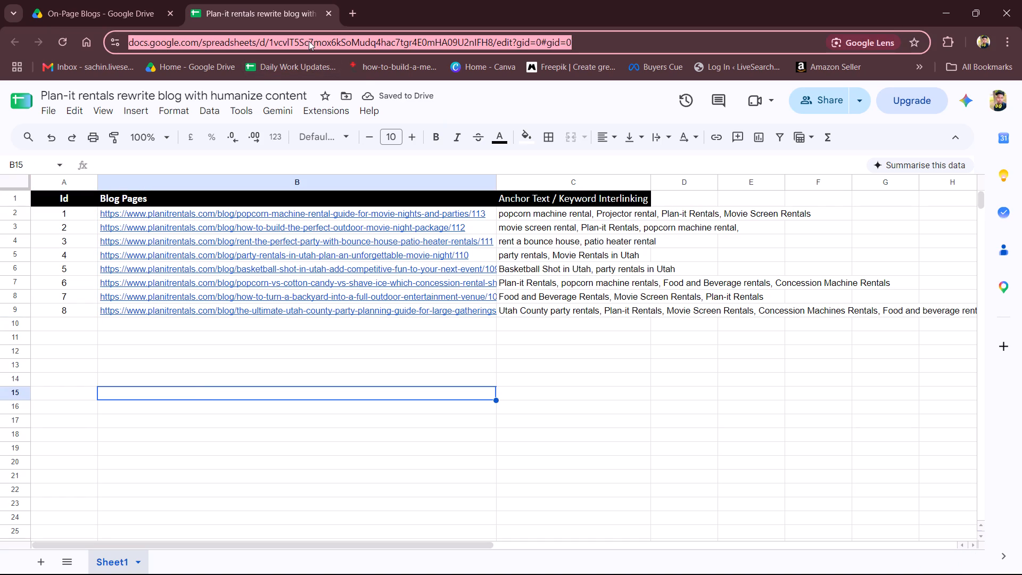
{"action": "key", "text": "ctrl+c"}
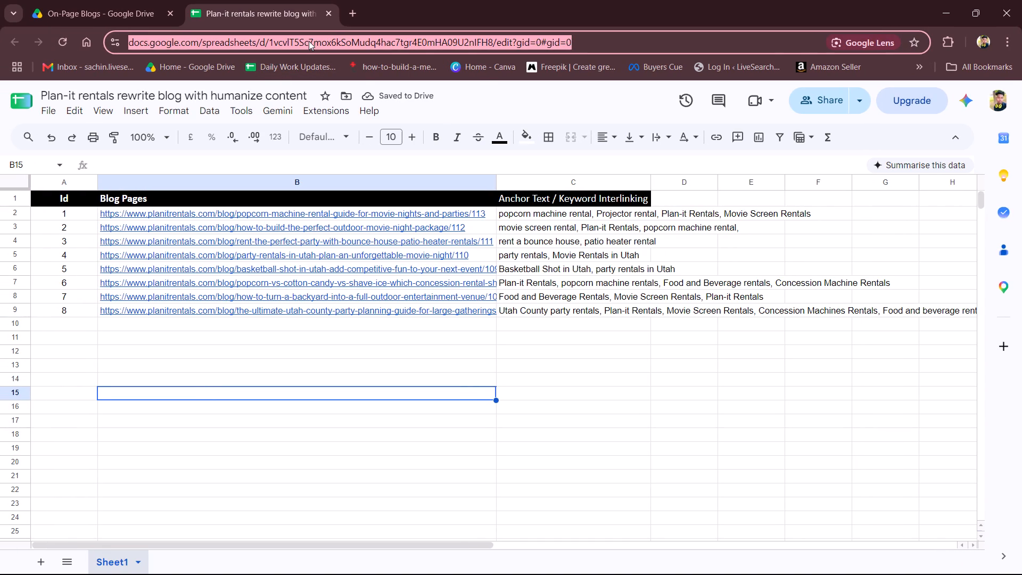
{"action": "key", "text": "alt+Tab"}
{"action": "key", "text": "alt+Tab"}
{"action": "key", "text": "alt+Tab"}
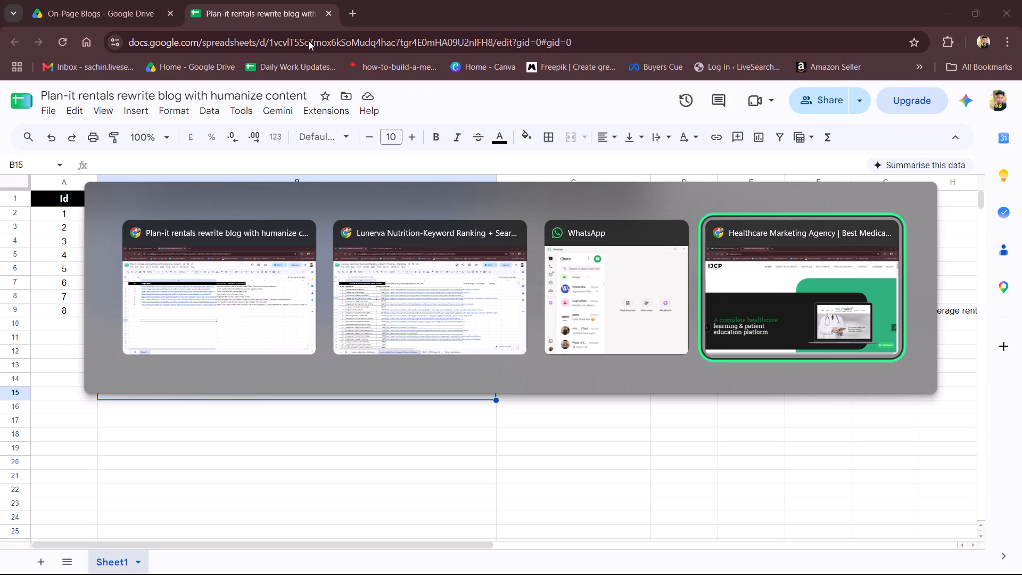
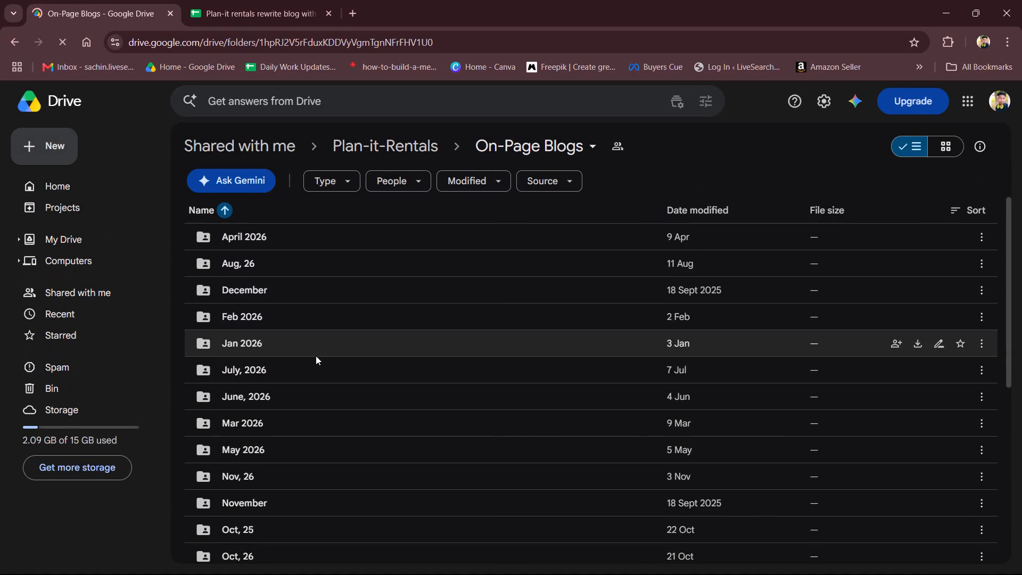
Copy the URL of the shared On-Page Blogs folder in Plan-it-Rentals.
{"action": "scroll", "coordinate": [311, 412], "scroll_direction": "down", "scroll_amount": 3}
{"action": "scroll", "coordinate": [306, 390], "scroll_direction": "up", "scroll_amount": 8}
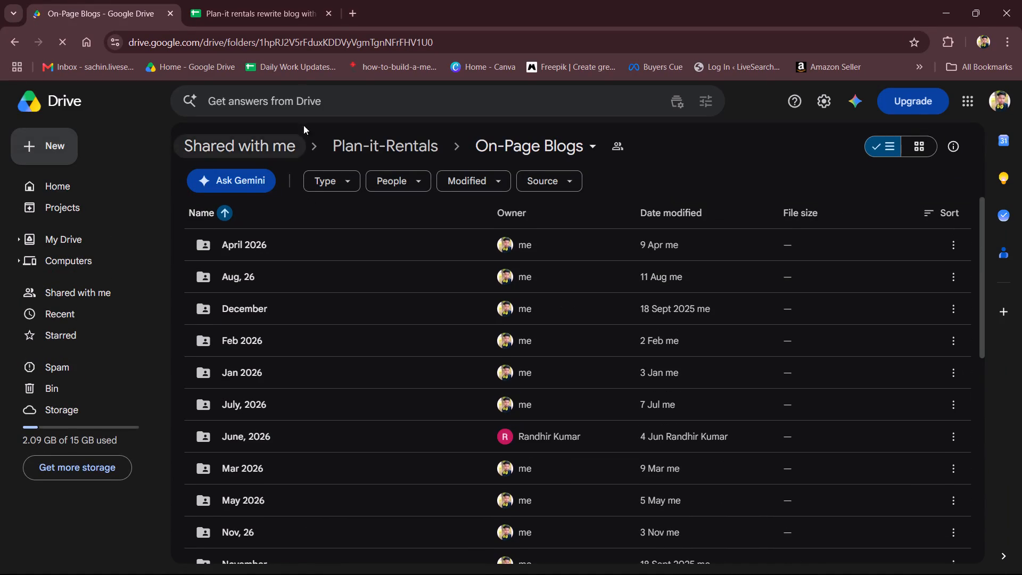
{"action": "left_click", "coordinate": [301, 43]}
{"action": "key", "text": "ctrl+c"}
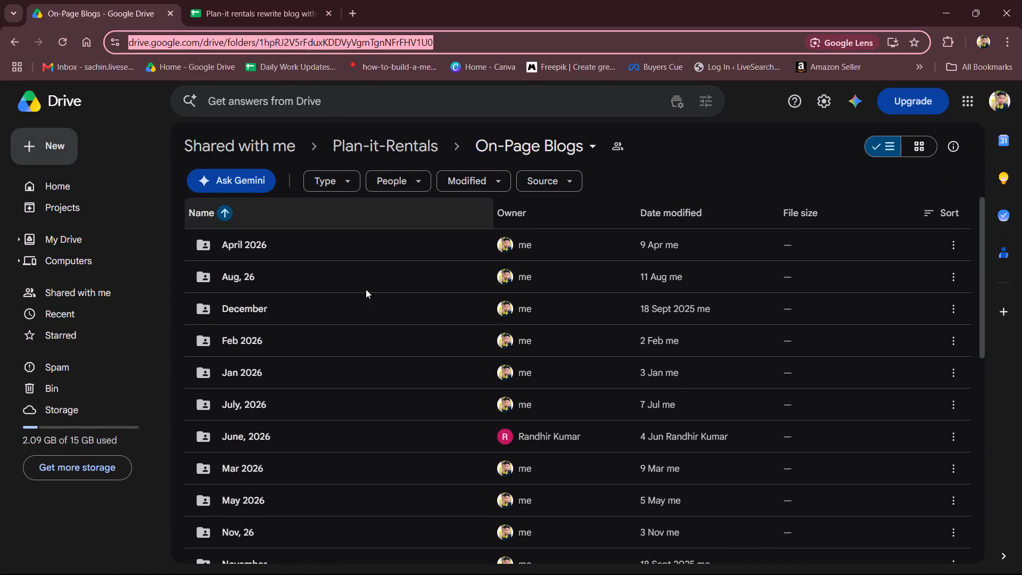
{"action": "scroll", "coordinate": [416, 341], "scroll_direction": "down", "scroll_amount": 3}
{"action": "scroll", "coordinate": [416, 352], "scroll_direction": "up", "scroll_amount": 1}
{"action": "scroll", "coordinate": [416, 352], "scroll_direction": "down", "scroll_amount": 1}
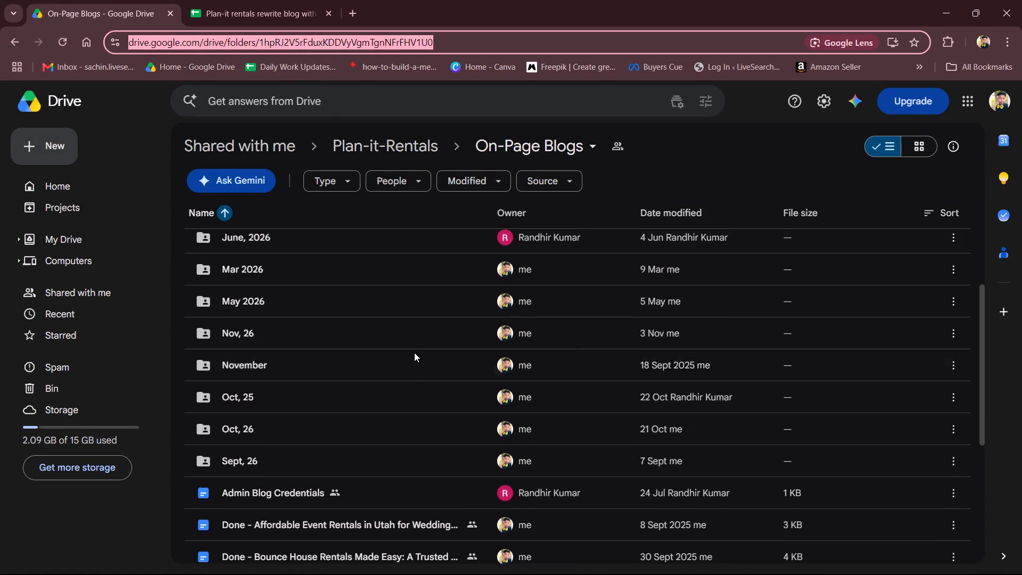
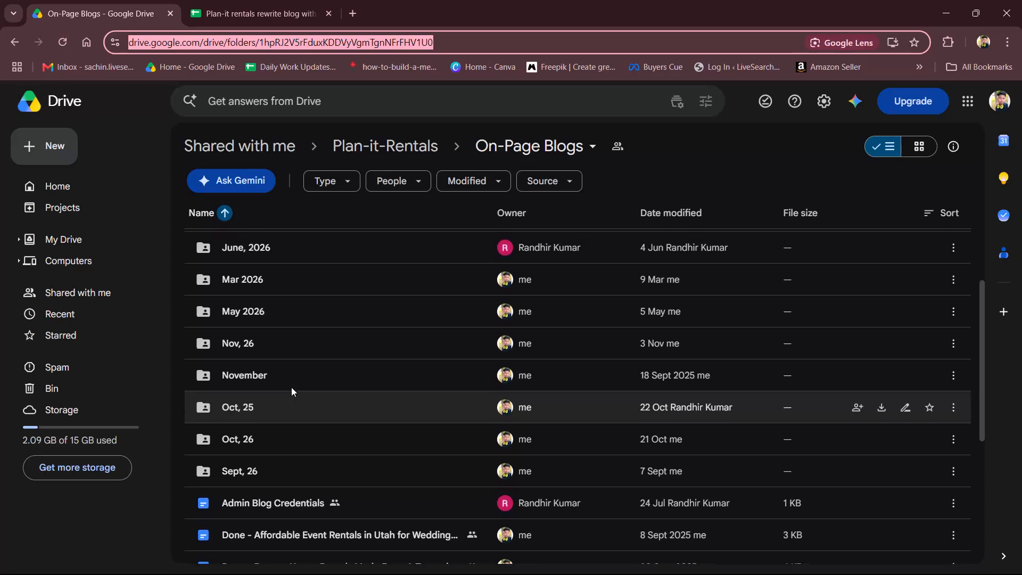
Search the On-Page Blogs folder for "aug" and open the Aug, 26 folder to check its documents.
{"action": "scroll", "coordinate": [267, 395], "scroll_direction": "up", "scroll_amount": 5}
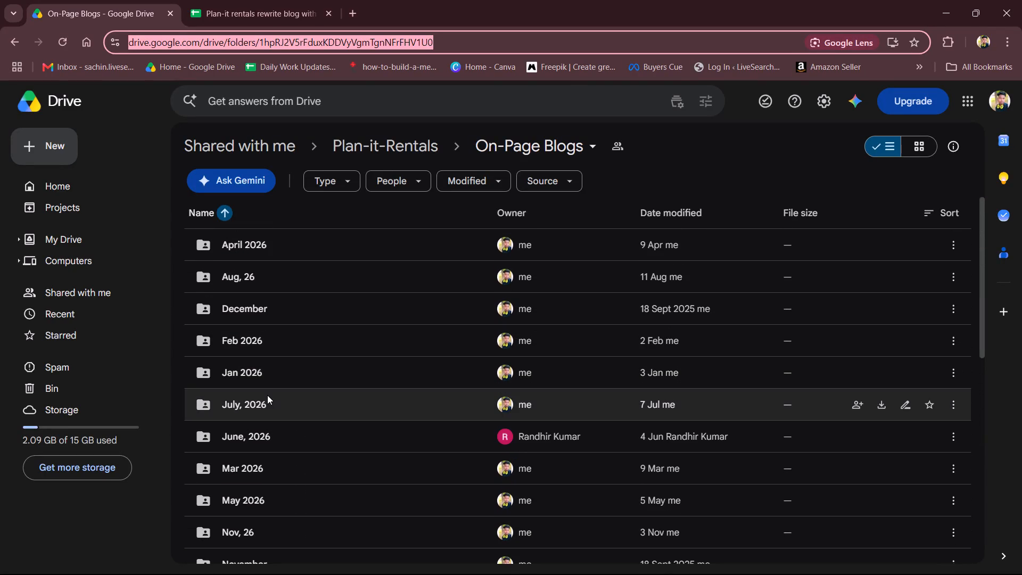
{"action": "key", "text": "ctrl+f"}
{"action": "type", "text": "aug"}
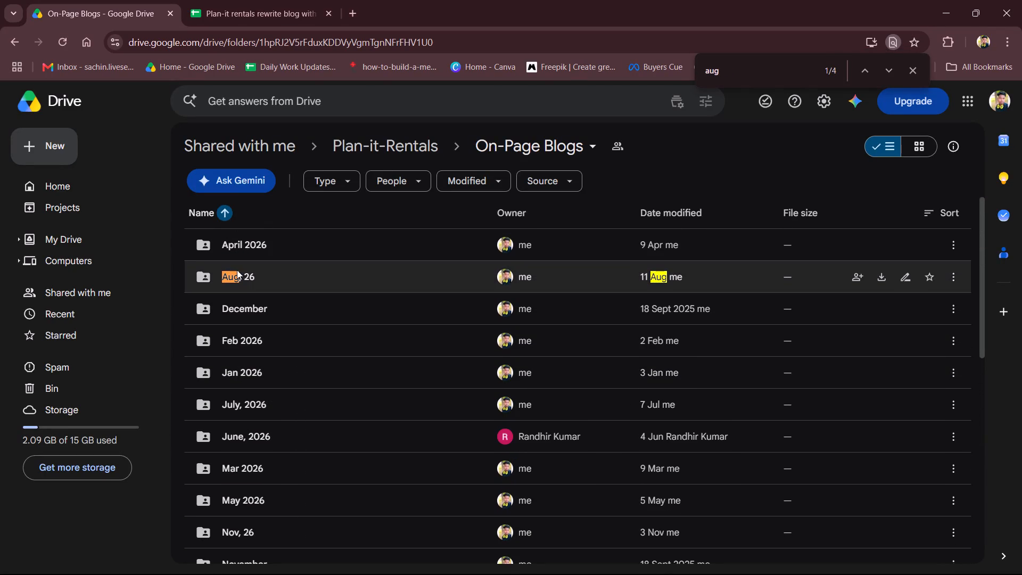
{"action": "double_click", "coordinate": [250, 276]}
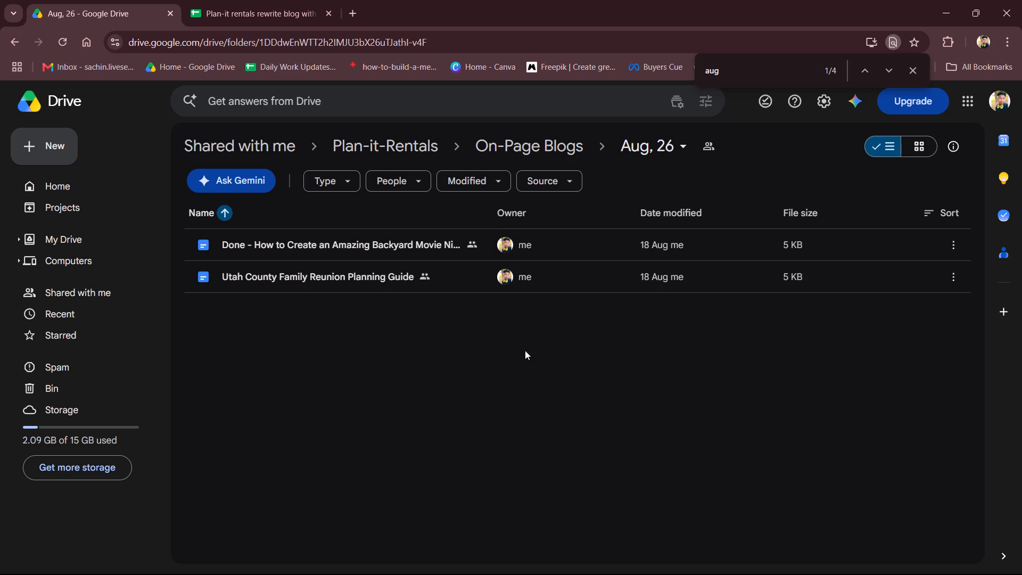
{"action": "left_click", "coordinate": [914, 69]}
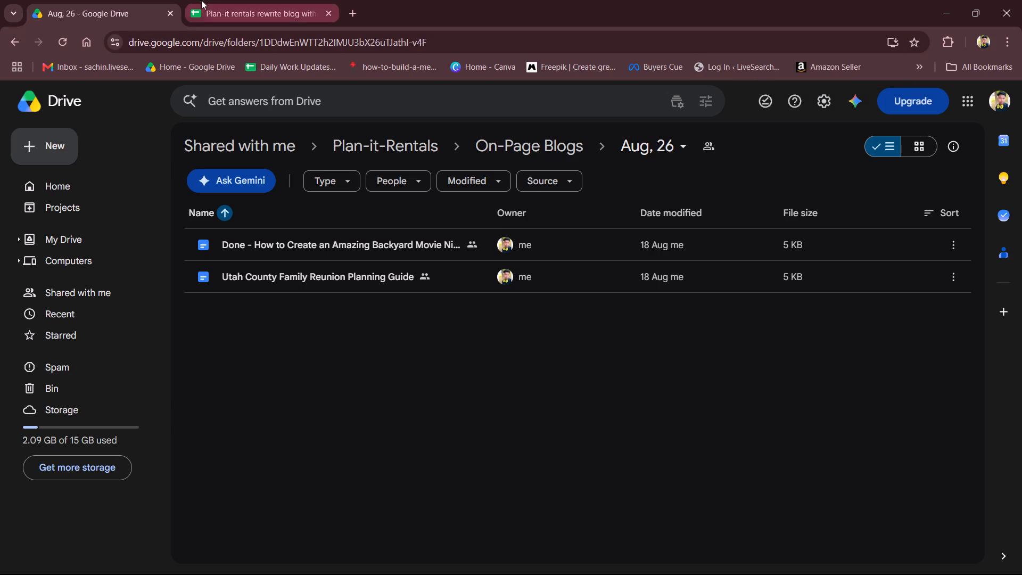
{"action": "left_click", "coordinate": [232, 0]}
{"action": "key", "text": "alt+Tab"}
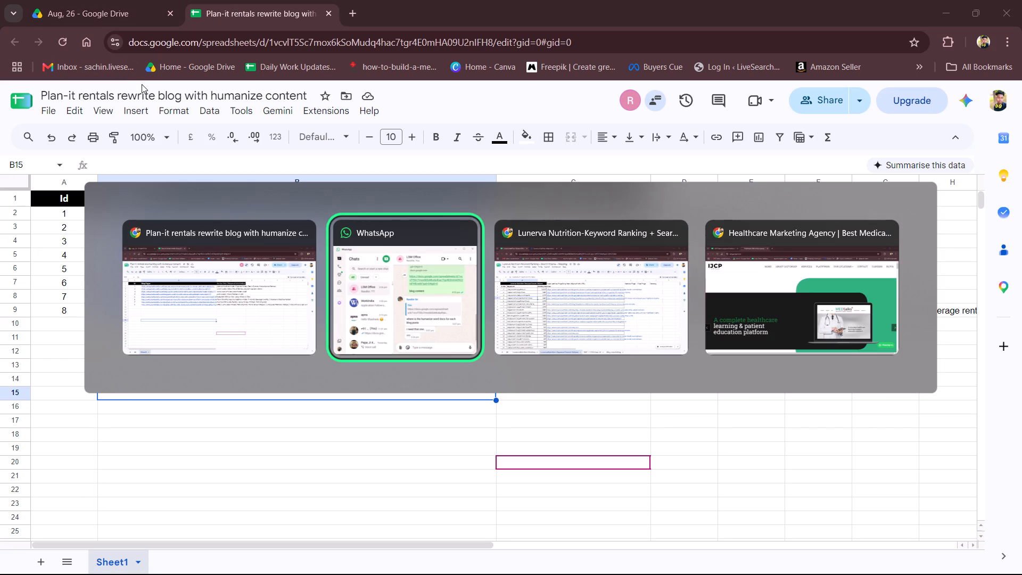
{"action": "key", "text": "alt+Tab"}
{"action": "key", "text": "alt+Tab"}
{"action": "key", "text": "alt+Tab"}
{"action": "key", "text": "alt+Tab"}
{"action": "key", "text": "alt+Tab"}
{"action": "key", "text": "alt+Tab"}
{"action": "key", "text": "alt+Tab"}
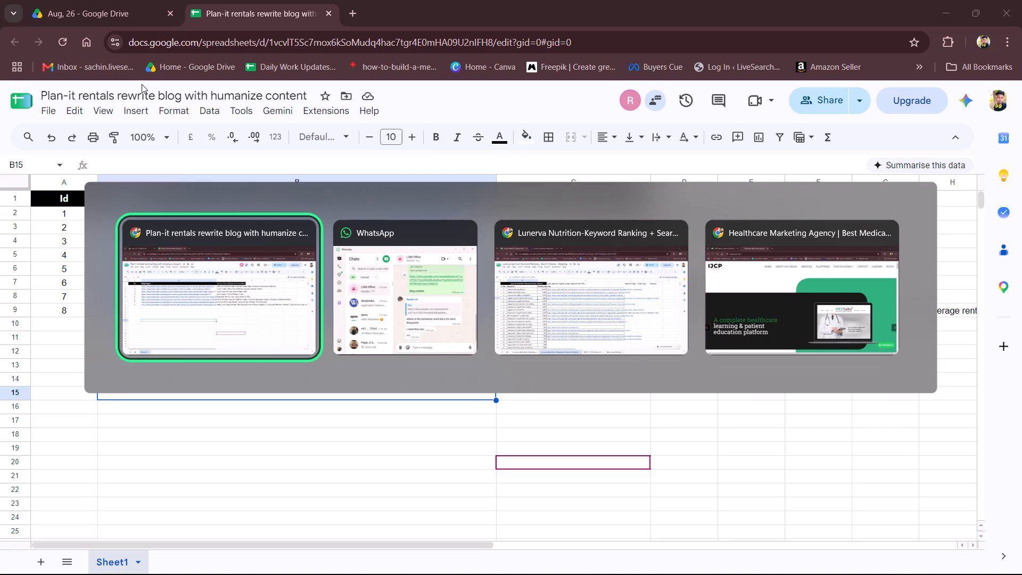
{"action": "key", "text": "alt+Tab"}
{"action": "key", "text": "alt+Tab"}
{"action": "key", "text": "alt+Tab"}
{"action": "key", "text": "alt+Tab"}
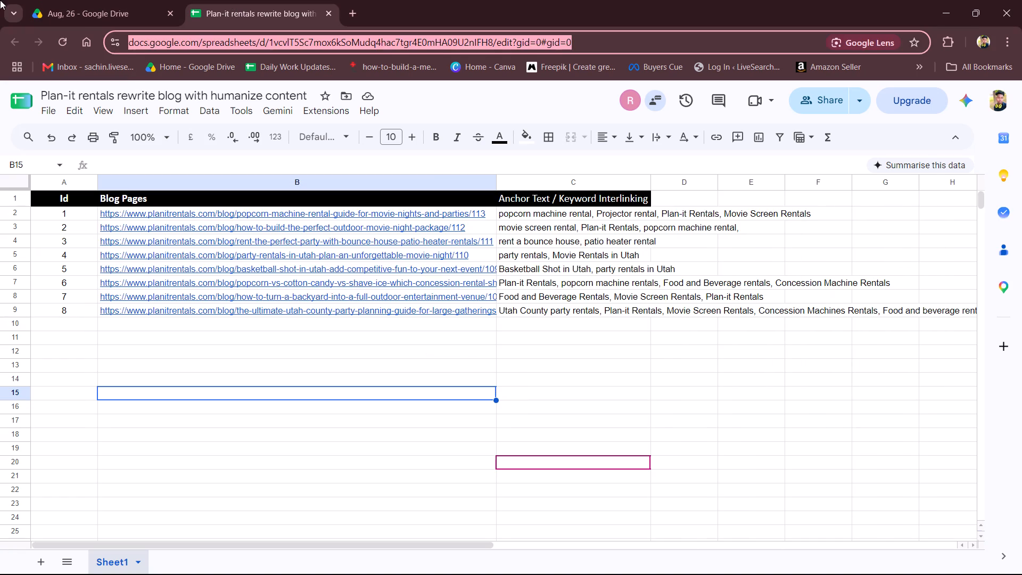
Return to On-Page Blogs in Drive, open the Oct, 26 folder and reload it to check its document names.
{"action": "left_click", "coordinate": [98, 0]}
{"action": "scroll", "coordinate": [293, 413], "scroll_direction": "right", "scroll_amount": 20}
{"action": "scroll", "coordinate": [293, 413], "scroll_direction": "right", "scroll_amount": 2}
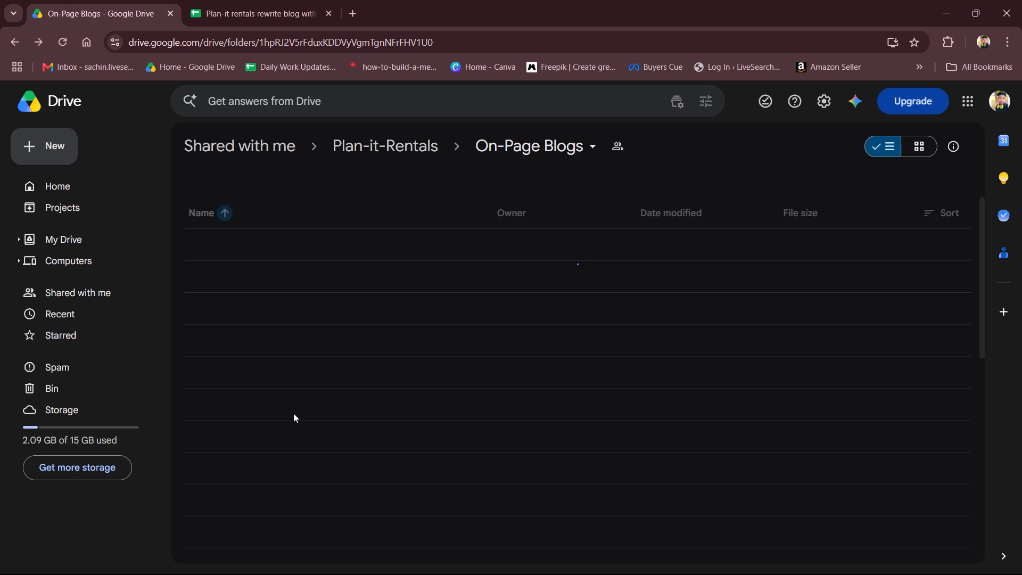
{"action": "scroll", "coordinate": [312, 453], "scroll_direction": "up", "scroll_amount": 1}
{"action": "scroll", "coordinate": [312, 453], "scroll_direction": "down", "scroll_amount": 2}
{"action": "scroll", "coordinate": [312, 453], "scroll_direction": "up", "scroll_amount": 1}
{"action": "scroll", "coordinate": [312, 453], "scroll_direction": "down", "scroll_amount": 2}
{"action": "double_click", "coordinate": [262, 427]}
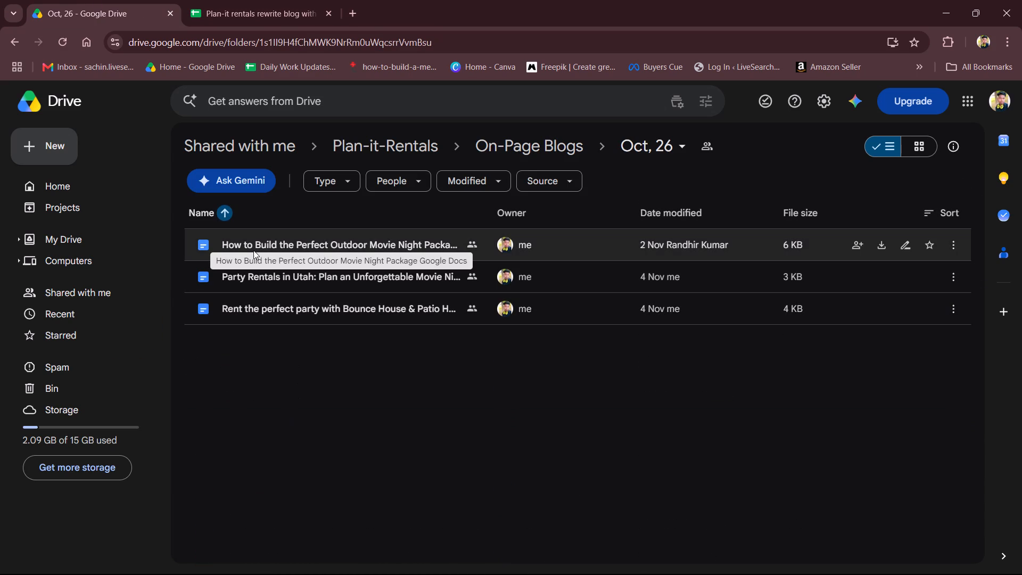
{"action": "key", "text": "ctrl+r"}
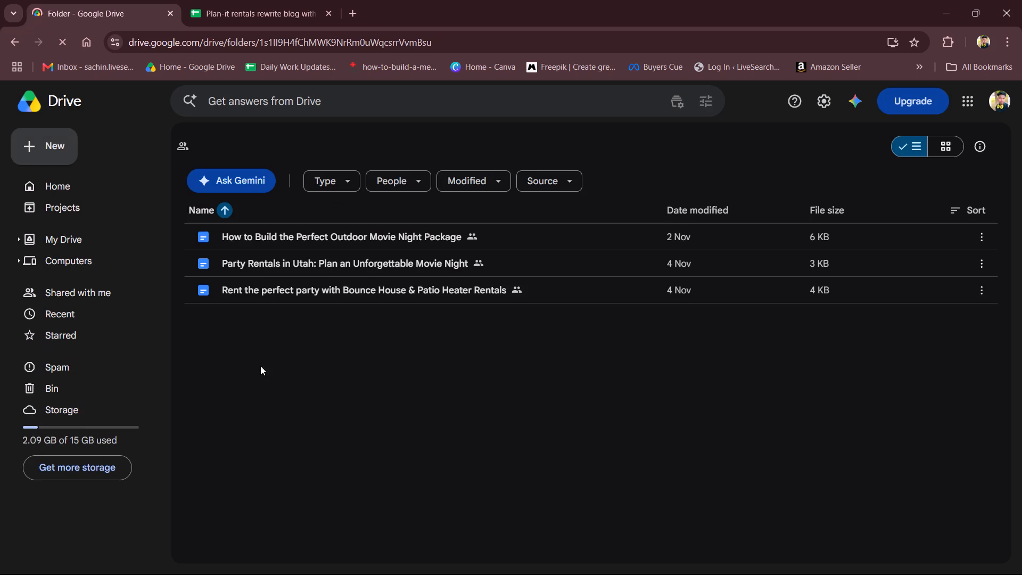
{"action": "left_click", "coordinate": [285, 244]}
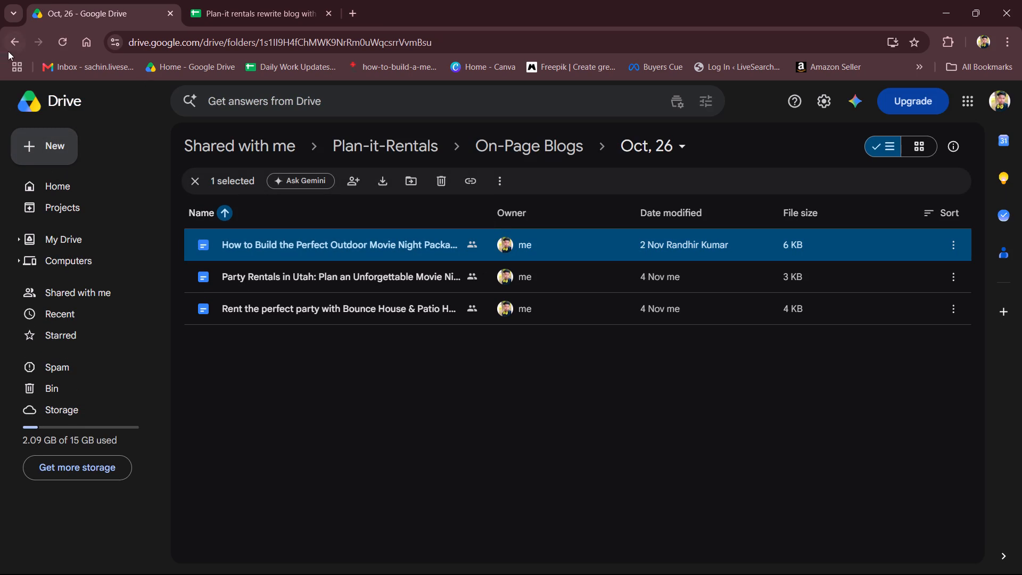
Copy the "Humanize Content Done - " prefix from the Basketball Shot in Utah document's name in the Sept, 26 folder.
{"action": "left_click", "coordinate": [17, 39]}
{"action": "scroll", "coordinate": [277, 462], "scroll_direction": "down", "scroll_amount": 7}
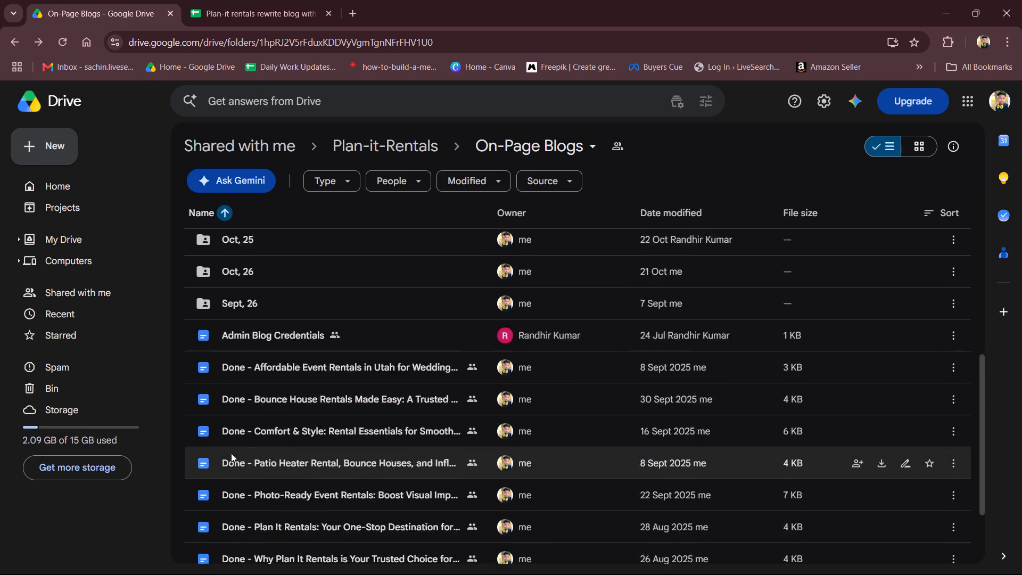
{"action": "scroll", "coordinate": [265, 408], "scroll_direction": "up", "scroll_amount": 3}
{"action": "scroll", "coordinate": [265, 408], "scroll_direction": "down", "scroll_amount": 2}
{"action": "scroll", "coordinate": [265, 408], "scroll_direction": "up", "scroll_amount": 1}
{"action": "double_click", "coordinate": [227, 331]}
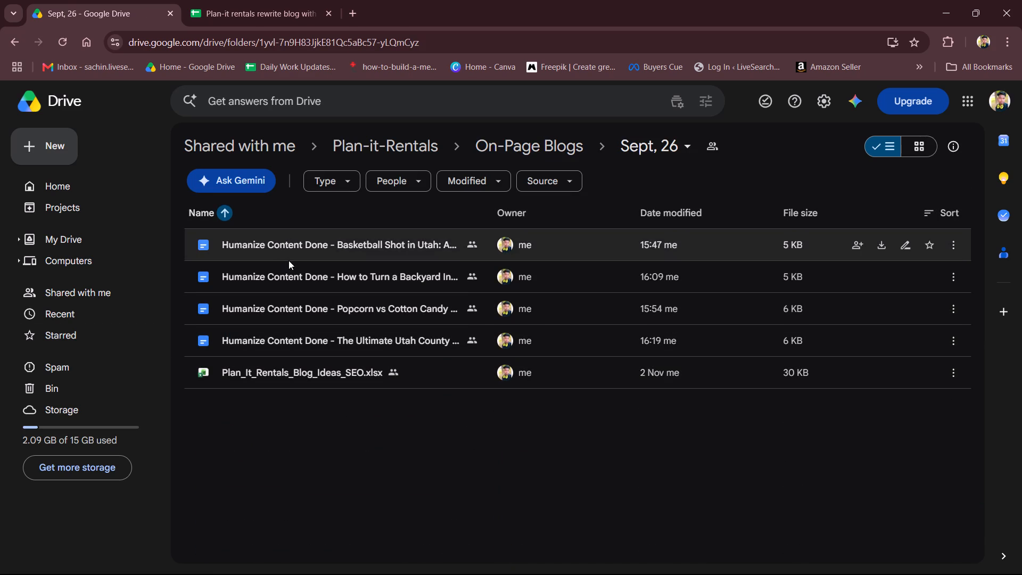
{"action": "left_click", "coordinate": [289, 260]}
{"action": "key", "text": "F2"}
{"action": "key", "text": "Left"}
{"action": "key", "text": "ctrl+shift+Right"}
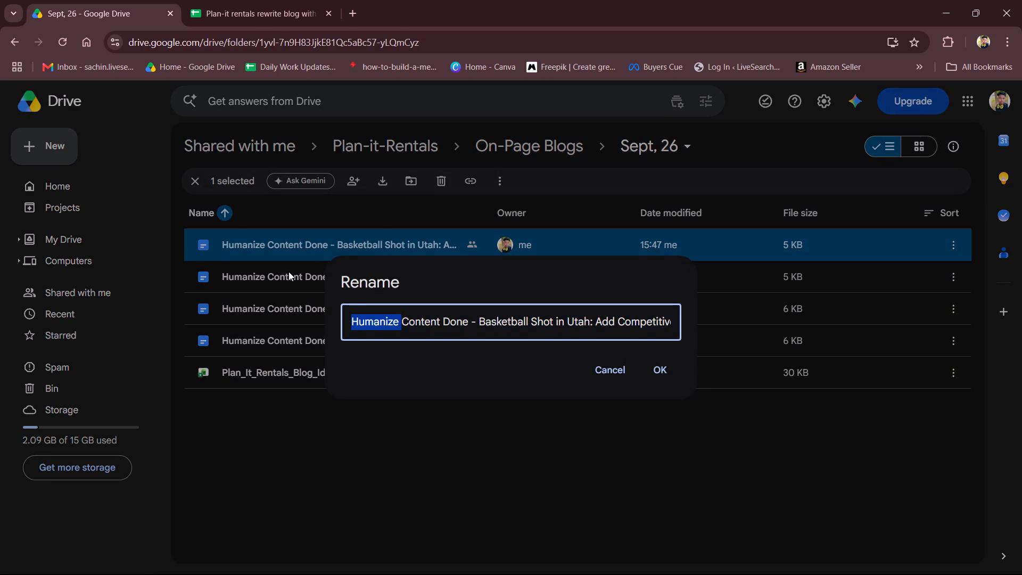
{"action": "key", "text": "ctrl+shift+Right"}
{"action": "key", "text": "ctrl+shift+Right"}
{"action": "key", "text": "ctrl+shift+Right"}
{"action": "key", "text": "ctrl+c"}
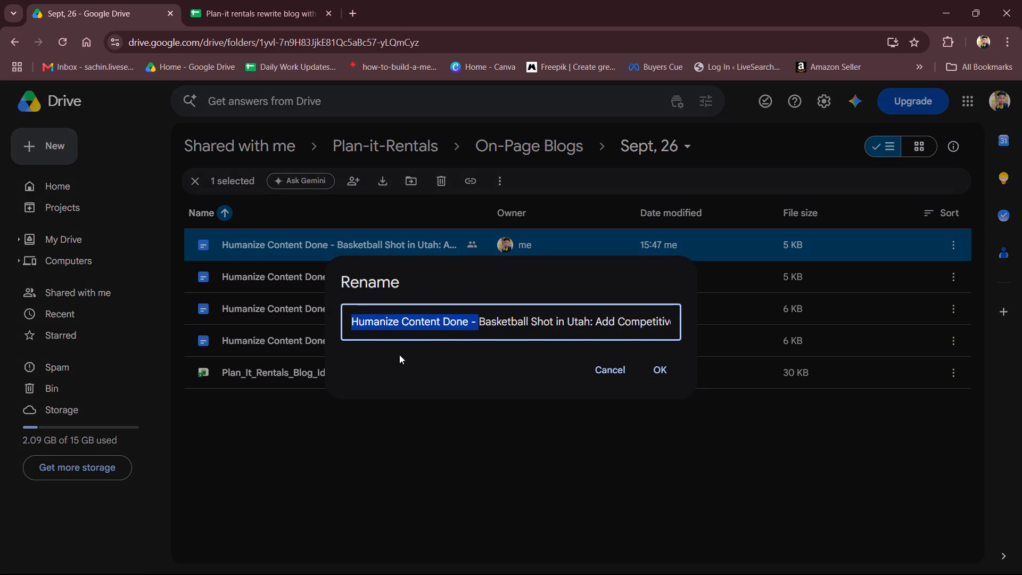
{"action": "left_click", "coordinate": [660, 372]}
In the Oct, 26 folder, rename the outdoor movie night document as "Humanize Content Done - How to Build the Perfect Outdoor Movie Night Package".
{"action": "left_click", "coordinate": [5, 30]}
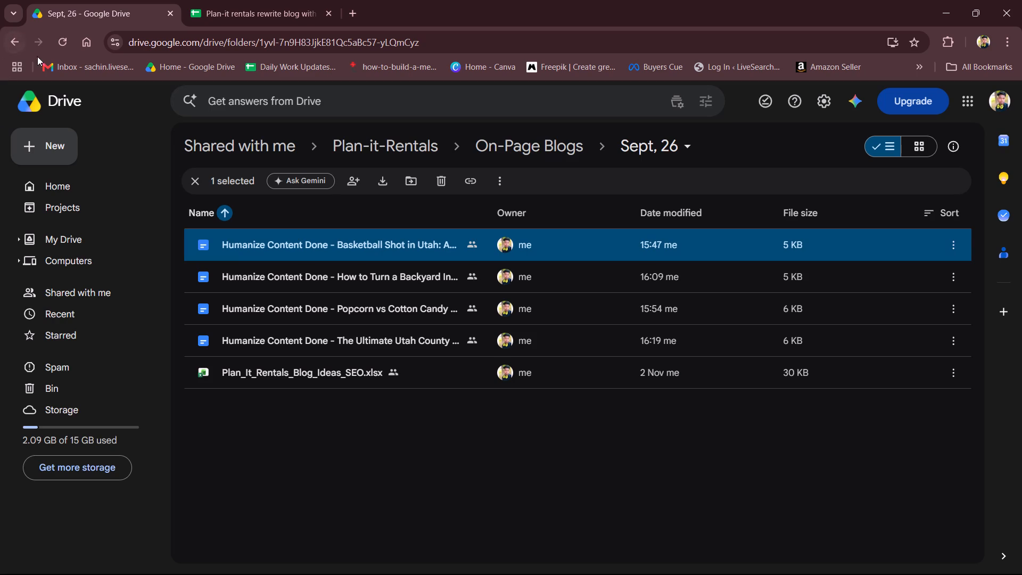
{"action": "left_click", "coordinate": [13, 43]}
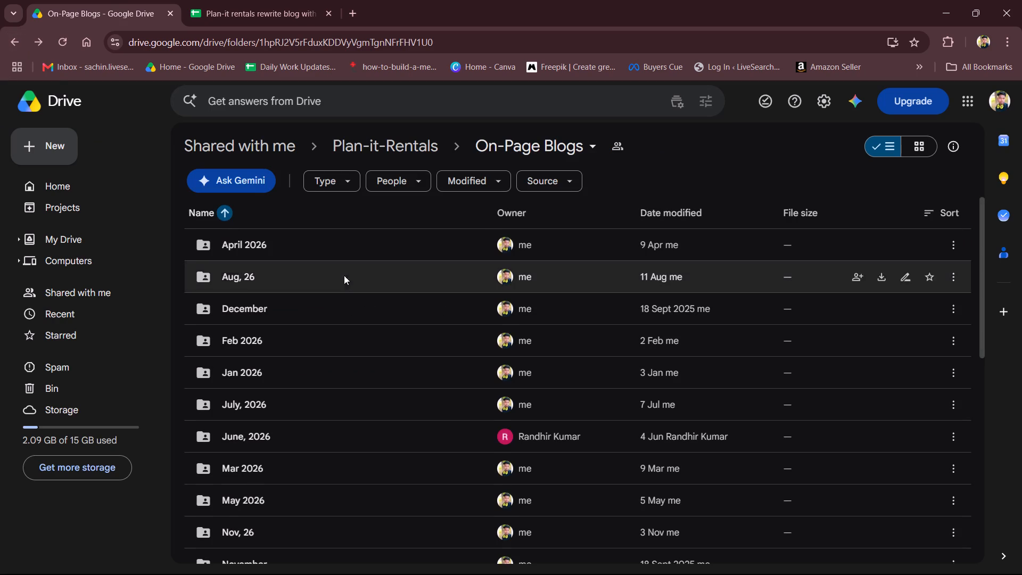
{"action": "scroll", "coordinate": [306, 375], "scroll_direction": "up", "scroll_amount": 1}
{"action": "scroll", "coordinate": [306, 375], "scroll_direction": "down", "scroll_amount": 1}
{"action": "scroll", "coordinate": [306, 375], "scroll_direction": "up", "scroll_amount": 5}
{"action": "scroll", "coordinate": [306, 375], "scroll_direction": "down", "scroll_amount": 2}
{"action": "scroll", "coordinate": [306, 375], "scroll_direction": "up", "scroll_amount": 2}
{"action": "scroll", "coordinate": [306, 374], "scroll_direction": "down", "scroll_amount": 2}
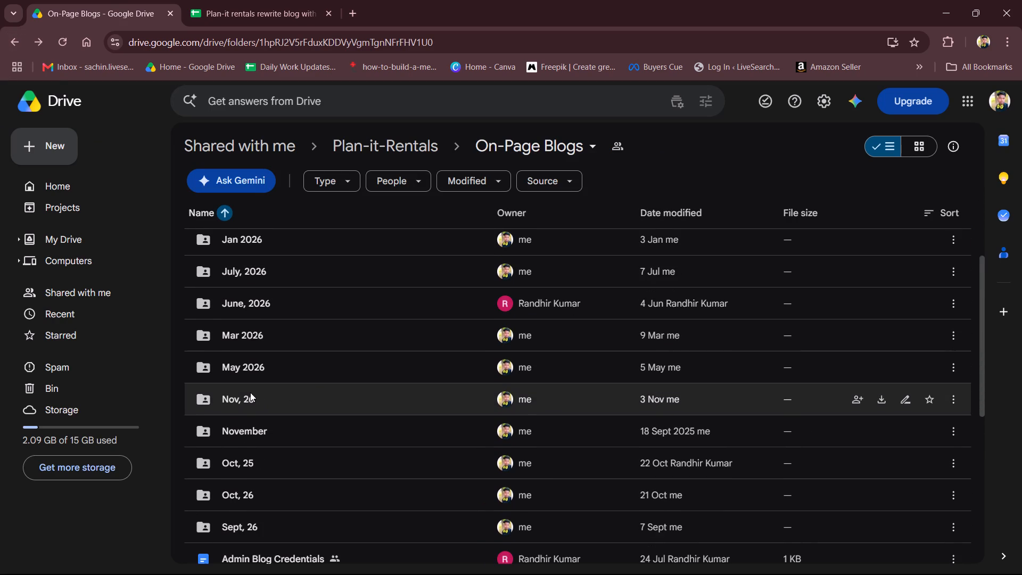
{"action": "double_click", "coordinate": [260, 495]}
{"action": "left_click", "coordinate": [245, 249]}
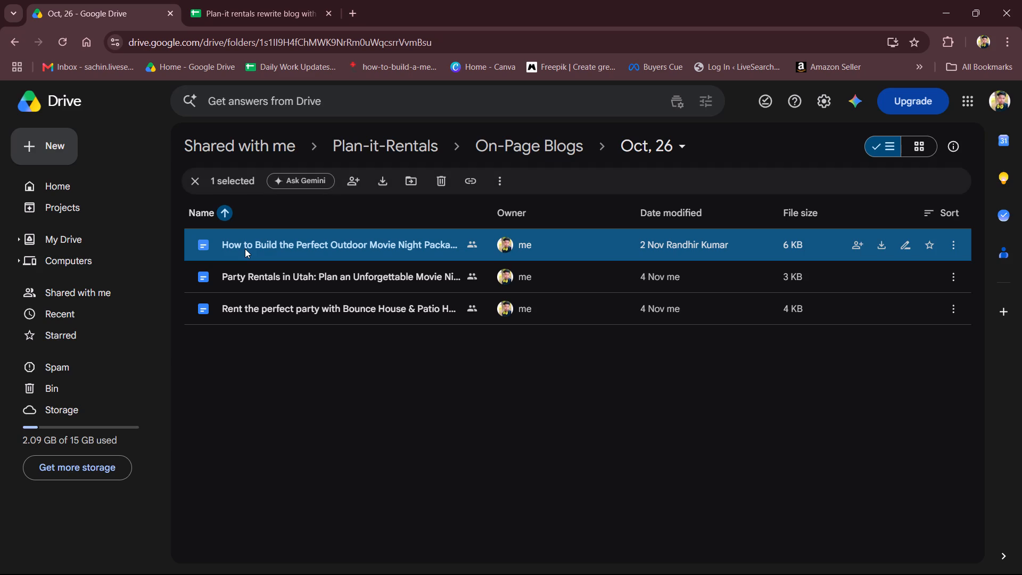
{"action": "key", "text": "F2"}
{"action": "key", "text": "Left"}
{"action": "key", "text": "ctrl+v"}
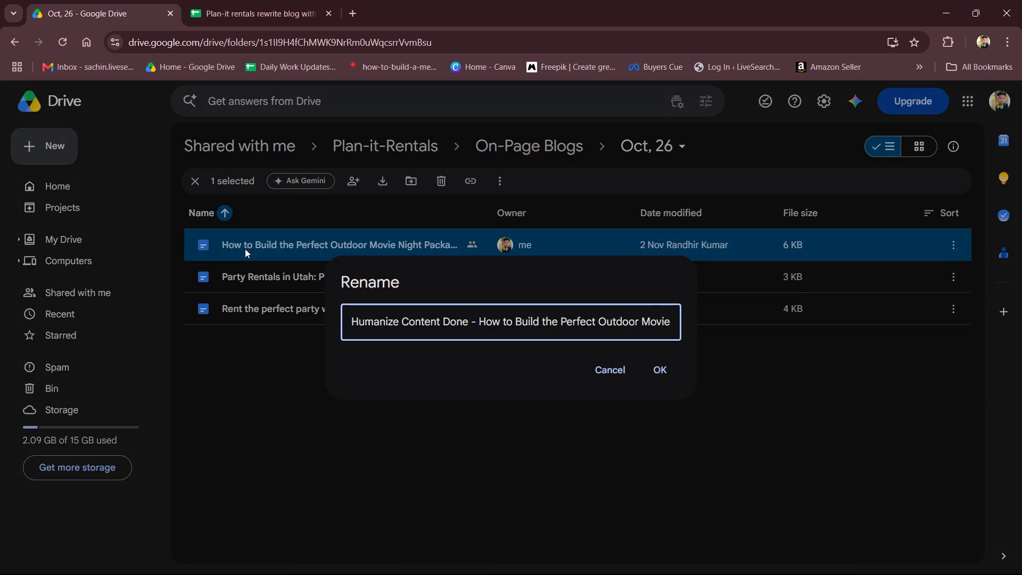
{"action": "key", "text": "Return"}
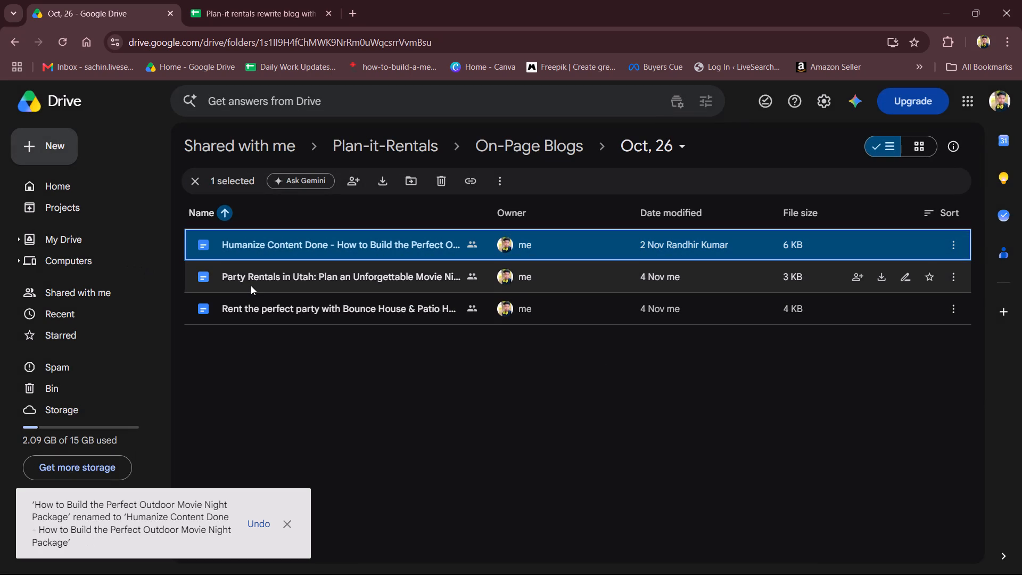
Rename the Party Rentals in Utah document as "Humanize Content Done - Party Rentals in Utah: Plan an Unforgettable Movie Night" using the copied prefix.
{"action": "left_click", "coordinate": [251, 285]}
{"action": "key", "text": "F2"}
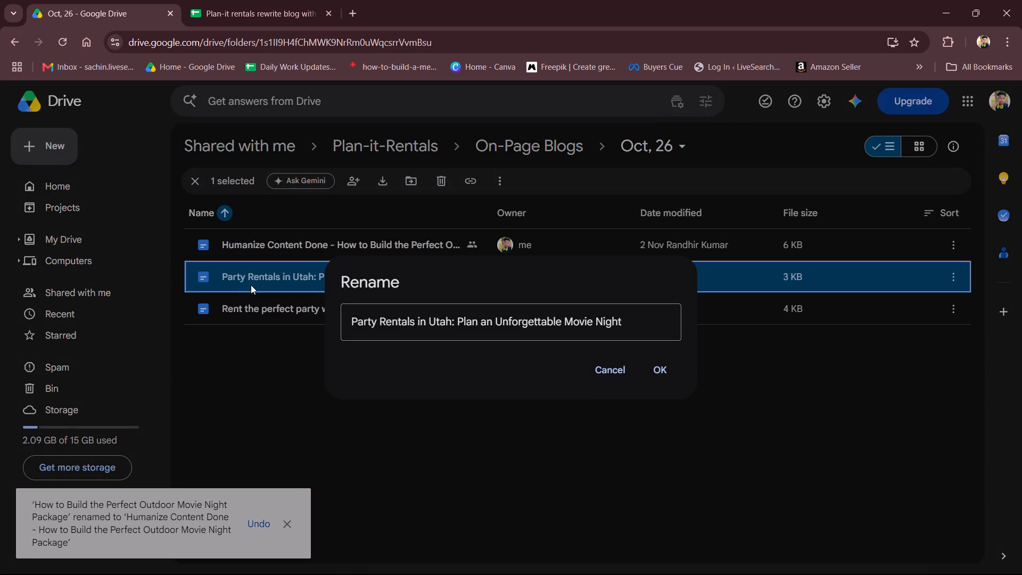
{"action": "key", "text": "Left"}
{"action": "key", "text": "ctrl+v"}
{"action": "key", "text": "Return"}
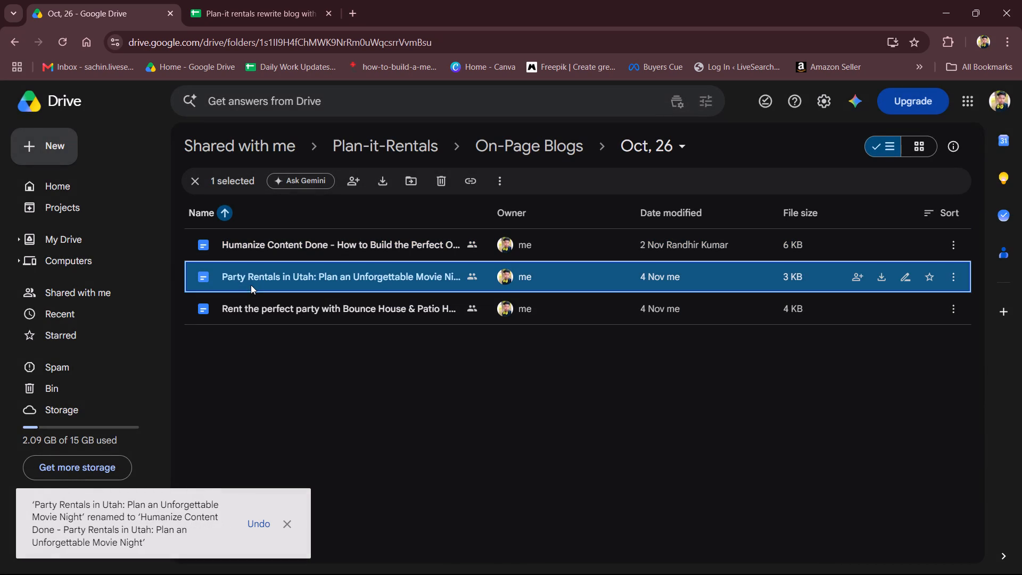
Rename the bounce house document as "Humanize Content Done - Rent the perfect party with Bounce House & Patio Heater Rentals".
{"action": "left_click", "coordinate": [254, 304]}
{"action": "key", "text": "F2"}
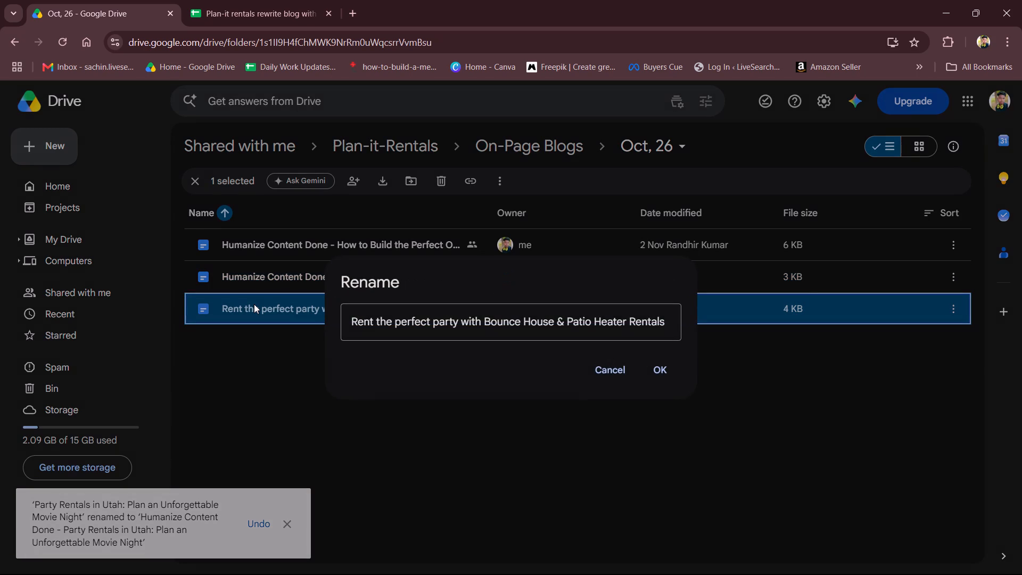
{"action": "key", "text": "Left"}
{"action": "key", "text": "ctrl+v"}
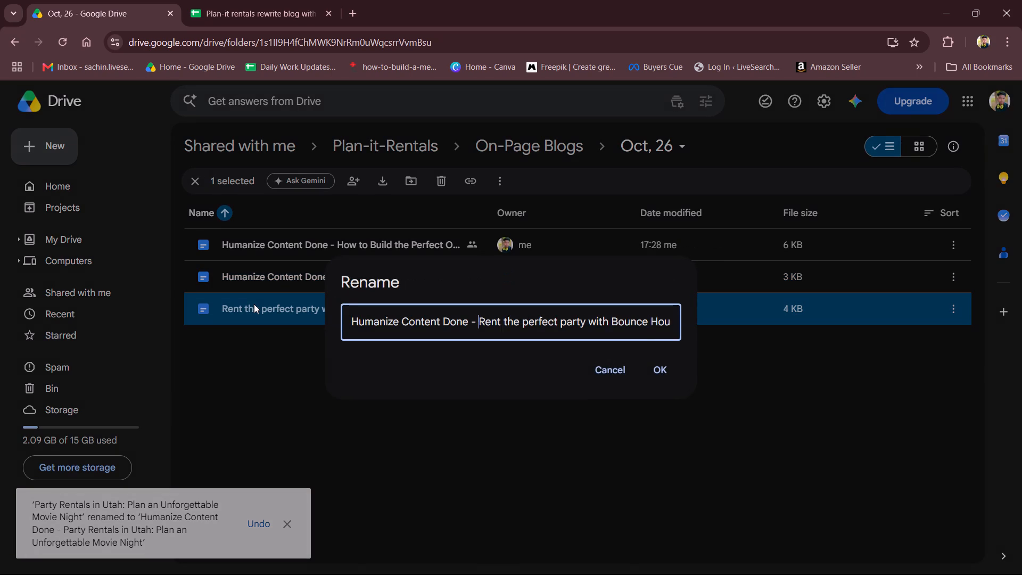
{"action": "key", "text": "Return"}
{"action": "left_click", "coordinate": [219, 412]}
Return to On-Page Blogs, reopen the Oct, 26 folder and copy its web address.
{"action": "left_click", "coordinate": [20, 45]}
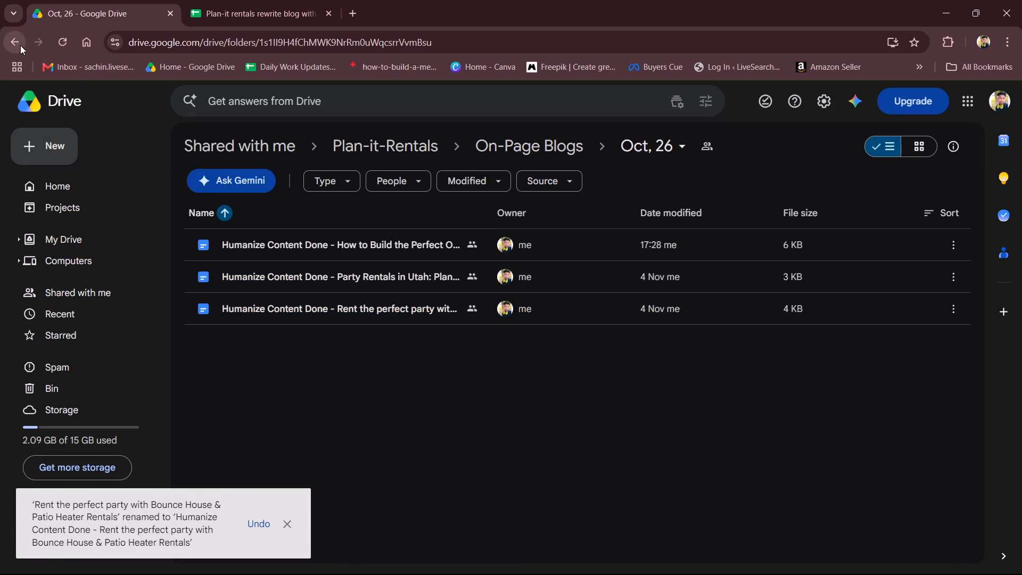
{"action": "scroll", "coordinate": [261, 466], "scroll_direction": "down", "scroll_amount": 3}
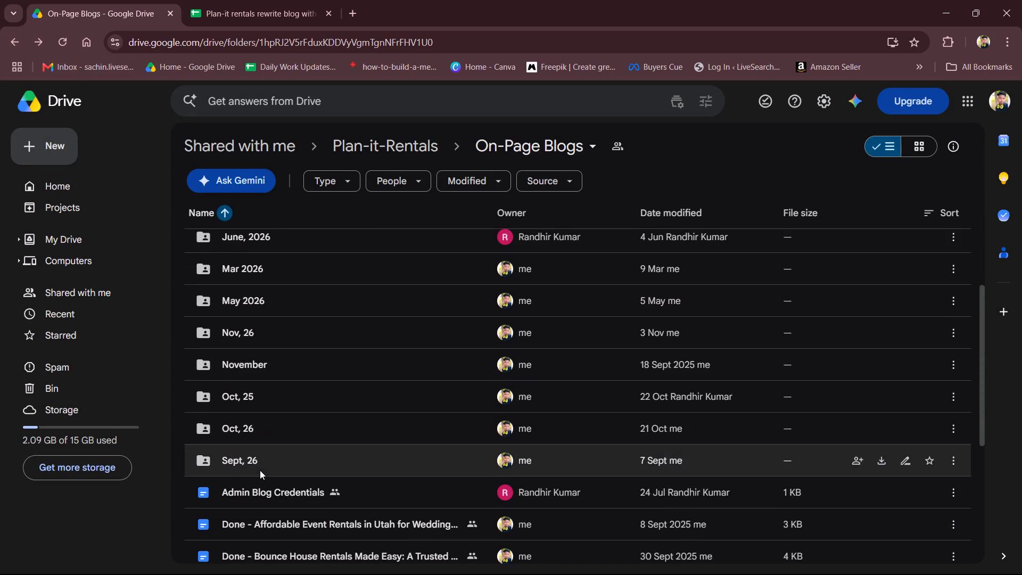
{"action": "left_click", "coordinate": [244, 397]}
{"action": "double_click", "coordinate": [246, 428]}
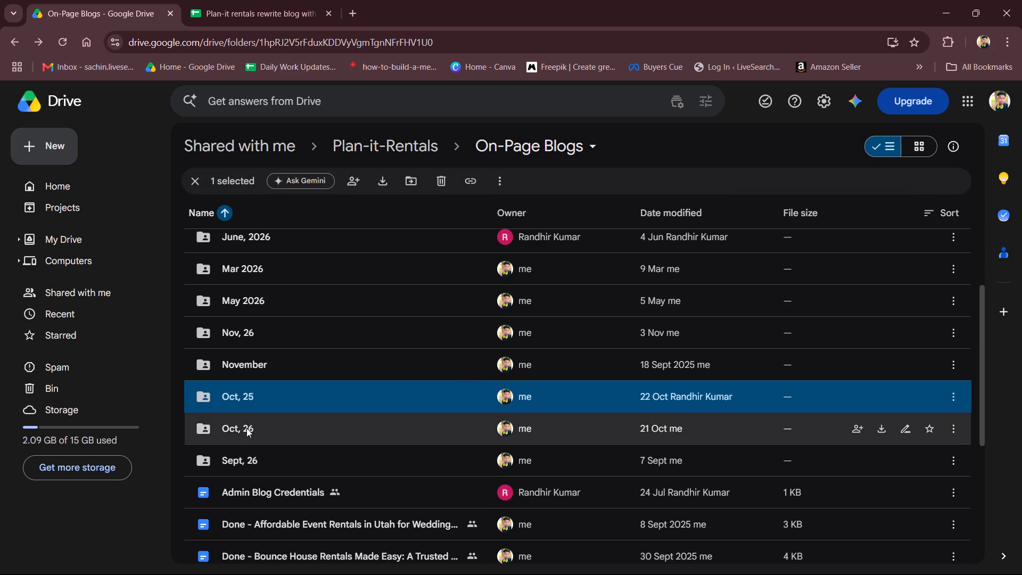
{"action": "left_click", "coordinate": [286, 41]}
{"action": "key", "text": "ctrl+c"}
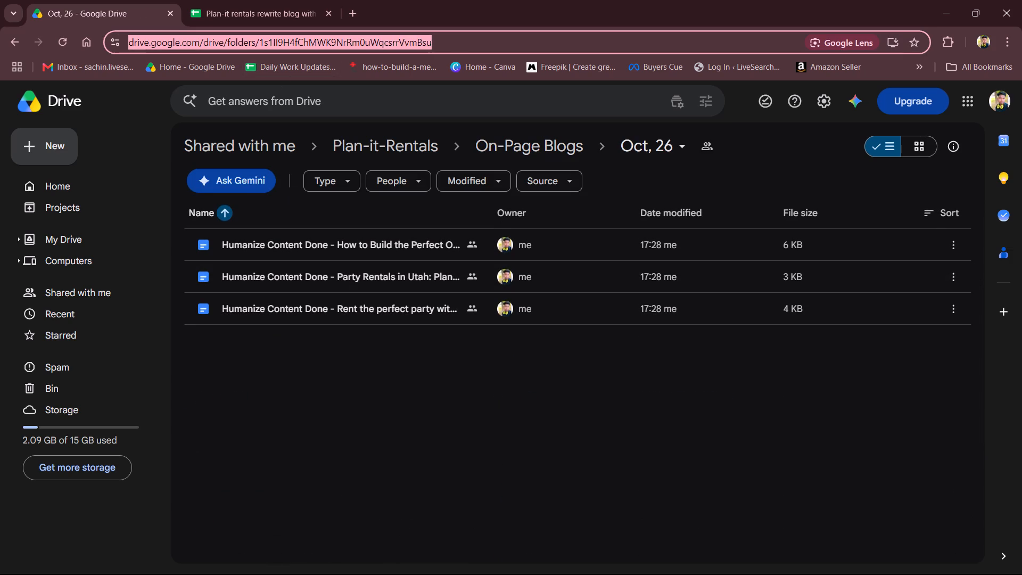
Switch to WhatsApp with the Oct, 26 folder's address copied.
{"action": "key", "text": "alt+Tab"}
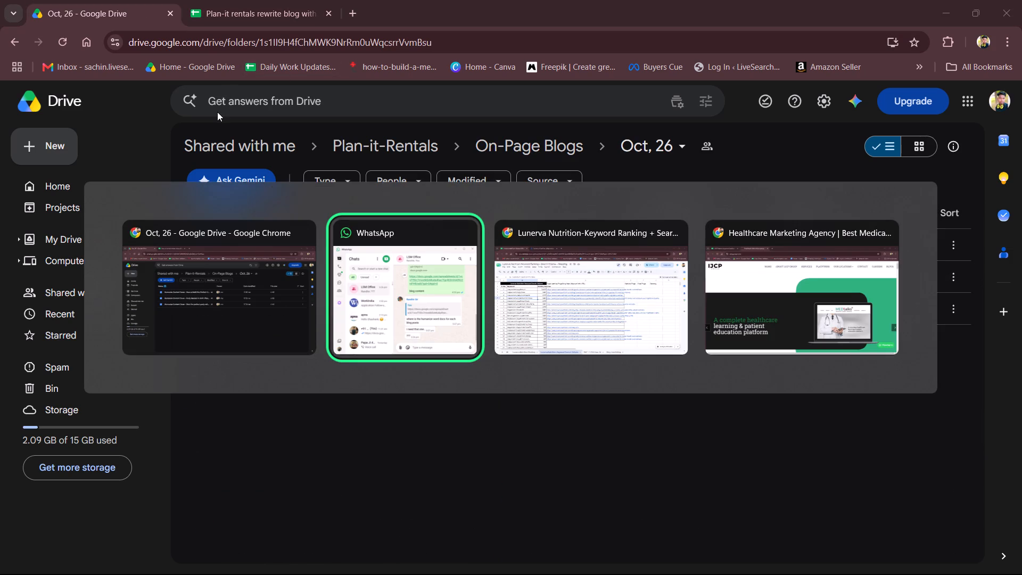
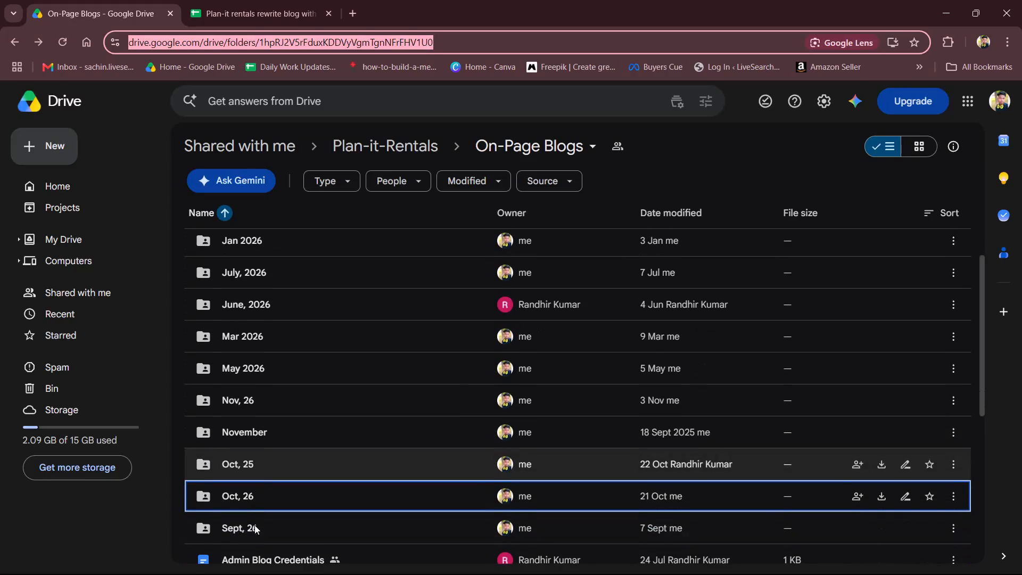
Open the Sept, 26 folder in On-Page Blogs and copy its web address.
{"action": "double_click", "coordinate": [257, 532]}
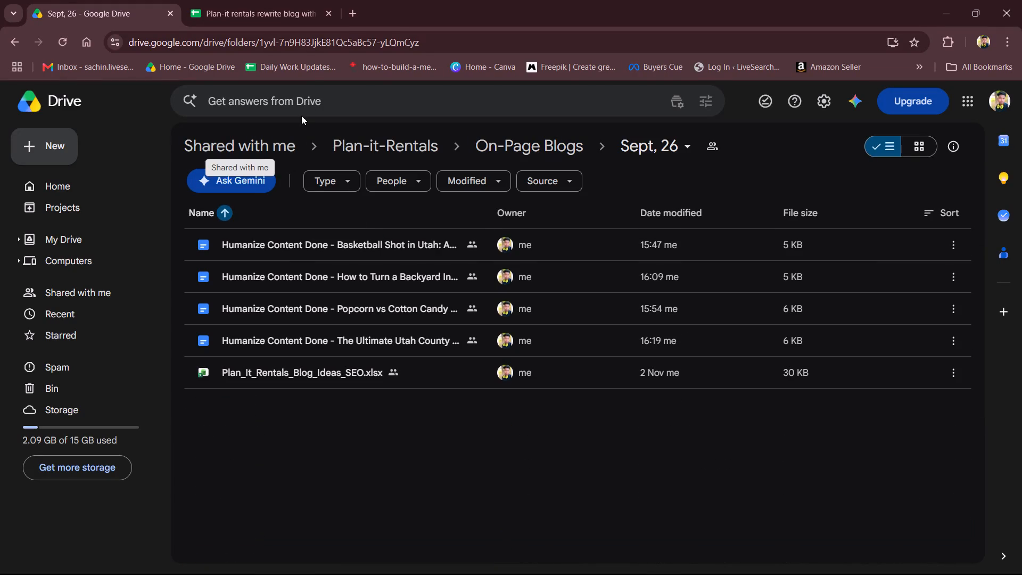
{"action": "left_click", "coordinate": [311, 43]}
{"action": "key", "text": "ctrl+c"}
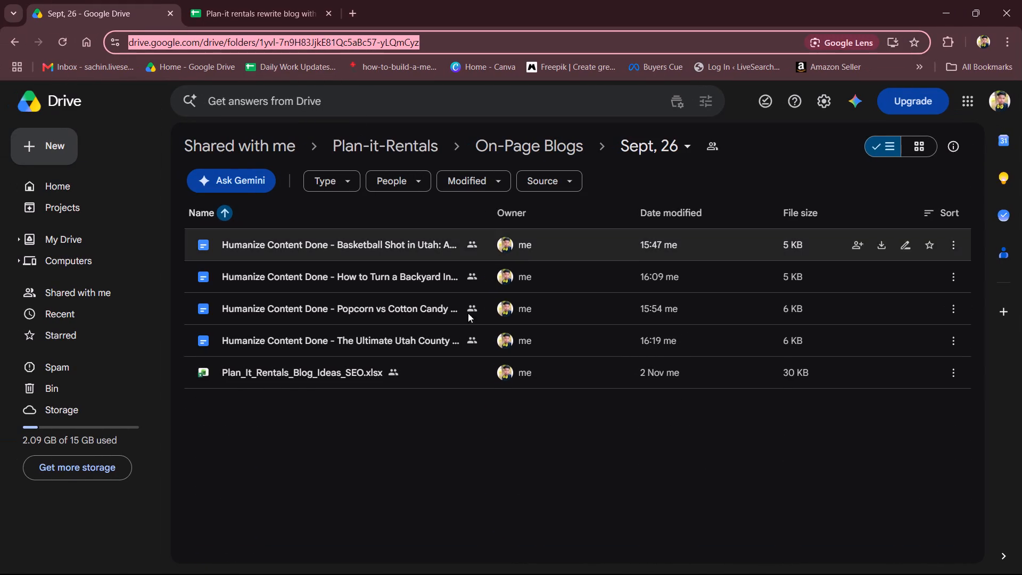
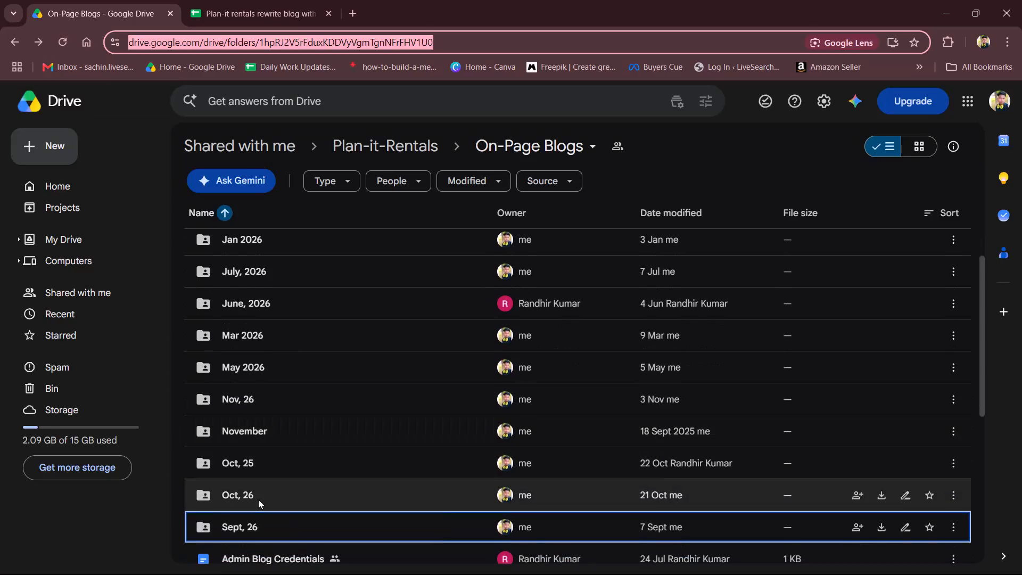
Copy the "Humanize Content Done - " prefix from the backyard entertainment document's name in the Sept, 26 folder, leaving the name unedited, and return to On-Page Blogs.
{"action": "double_click", "coordinate": [245, 529]}
{"action": "left_click", "coordinate": [237, 282]}
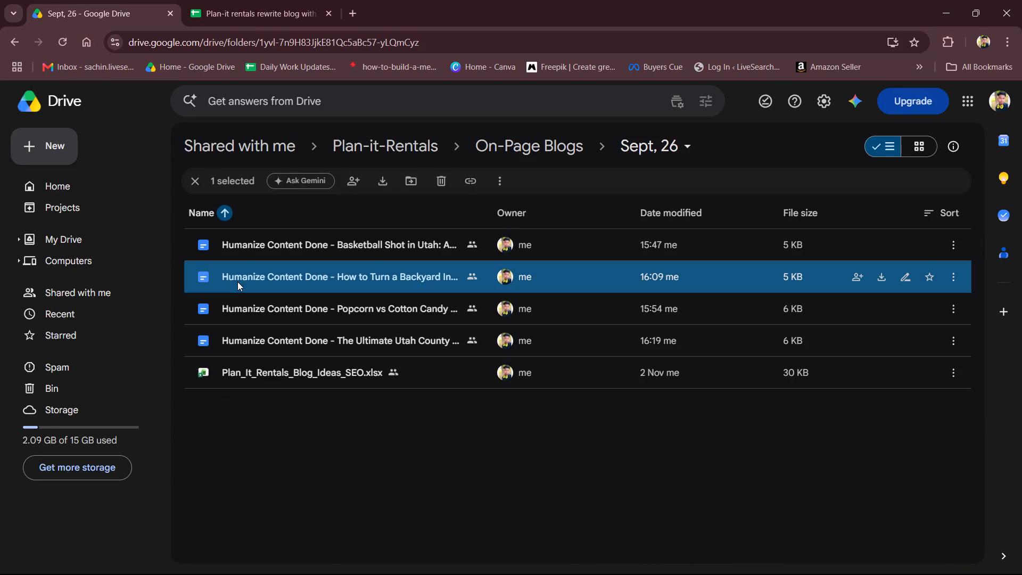
{"action": "key", "text": "F2"}
{"action": "key", "text": "ctrl+Left"}
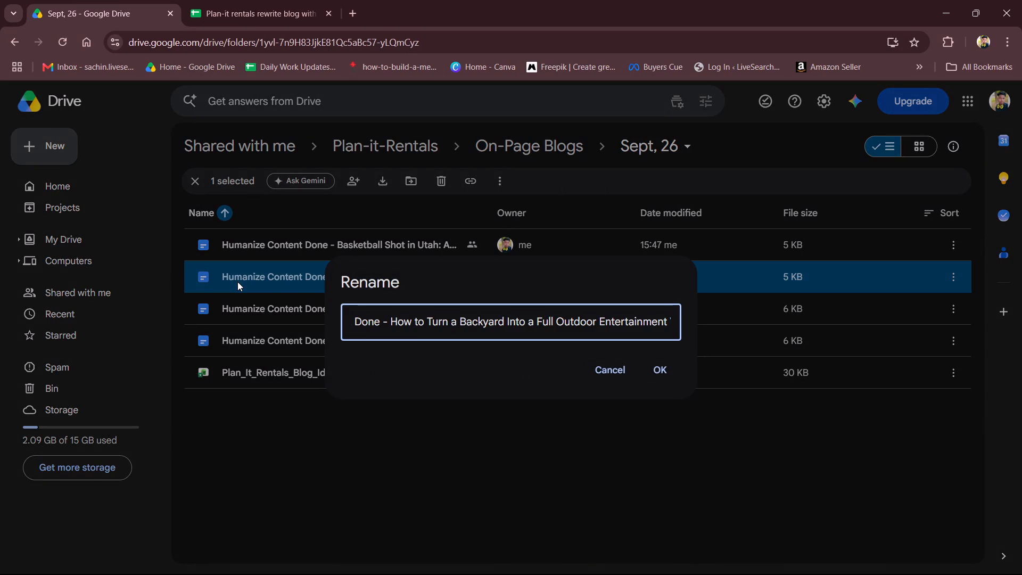
{"action": "key", "text": "ctrl+Left"}
{"action": "key", "text": "ctrl+Left"}
{"action": "key", "text": "ctrl+Left"}
{"action": "key", "text": "ctrl+Left"}
{"action": "key", "text": "ctrl+Left"}
{"action": "key", "text": "ctrl+Left"}
{"action": "key", "text": "ctrl+Left"}
{"action": "key", "text": "ctrl+Left"}
{"action": "key", "text": "ctrl+Left"}
{"action": "key", "text": "ctrl+Left"}
{"action": "key", "text": "ctrl+shift+Left"}
{"action": "key", "text": "ctrl+shift+Left"}
{"action": "key", "text": "ctrl+shift+Left"}
{"action": "key", "text": "ctrl+shift+Left"}
{"action": "key", "text": "ctrl+shift+Left"}
{"action": "key", "text": "ctrl+shift+Left"}
{"action": "key", "text": "ctrl+shift+Left"}
{"action": "key", "text": "ctrl+shift+Left"}
{"action": "key", "text": "ctrl+shift+Left"}
{"action": "key", "text": "ctrl+shift+Left"}
{"action": "key", "text": "ctrl+shift+Left"}
{"action": "key", "text": "ctrl+shift+Left"}
{"action": "key", "text": "ctrl+shift+Left"}
{"action": "key", "text": "ctrl+shift+Left"}
{"action": "key", "text": "ctrl+c"}
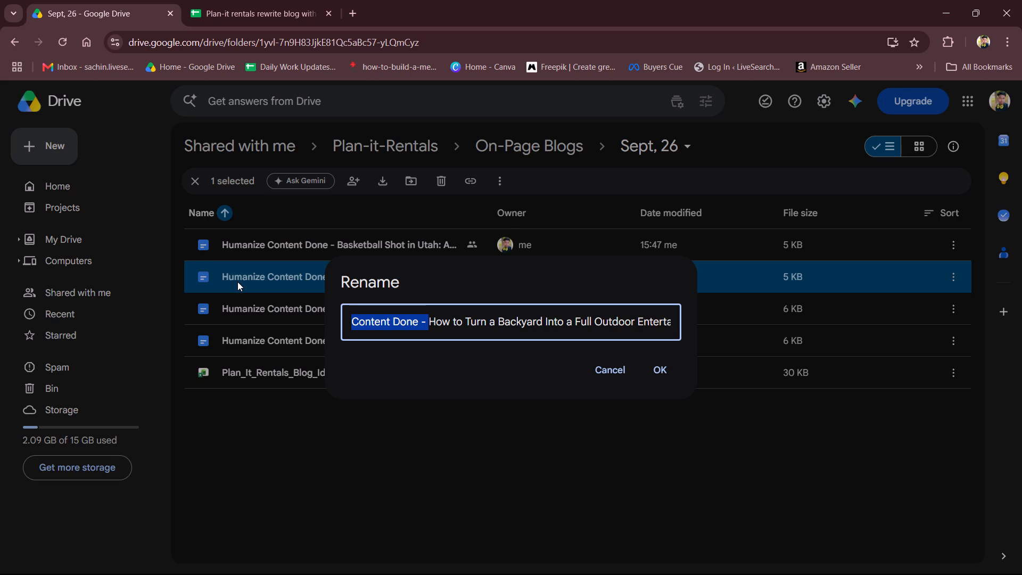
{"action": "left_click", "coordinate": [376, 469]}
{"action": "left_click", "coordinate": [12, 45]}
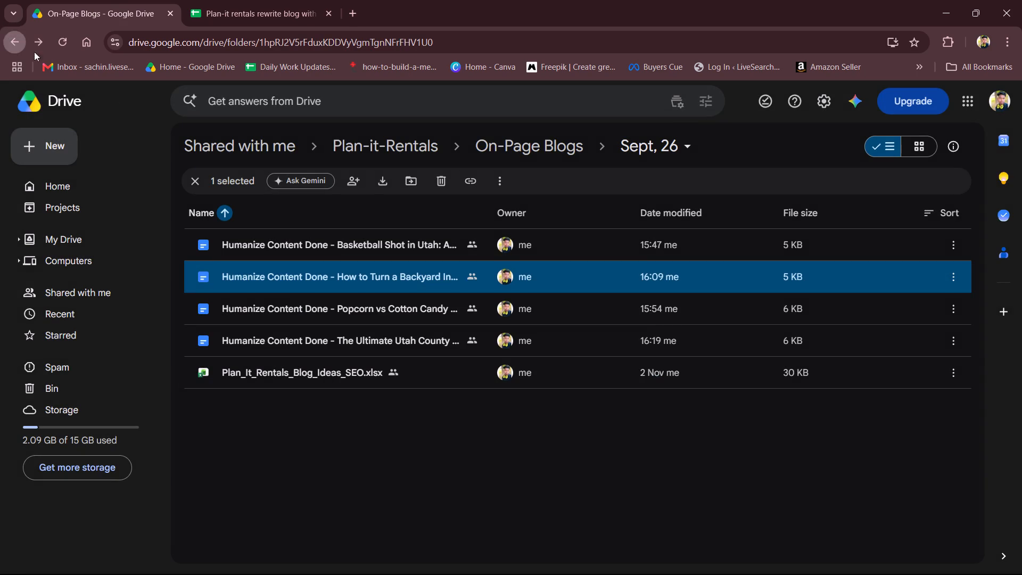
In the Nov, 26 folder, rename the popcorn machine document as "Humanize Content Done - Popcorn Machine Rental Guide for Movie Nights and Parties".
{"action": "scroll", "coordinate": [257, 463], "scroll_direction": "down", "scroll_amount": 1}
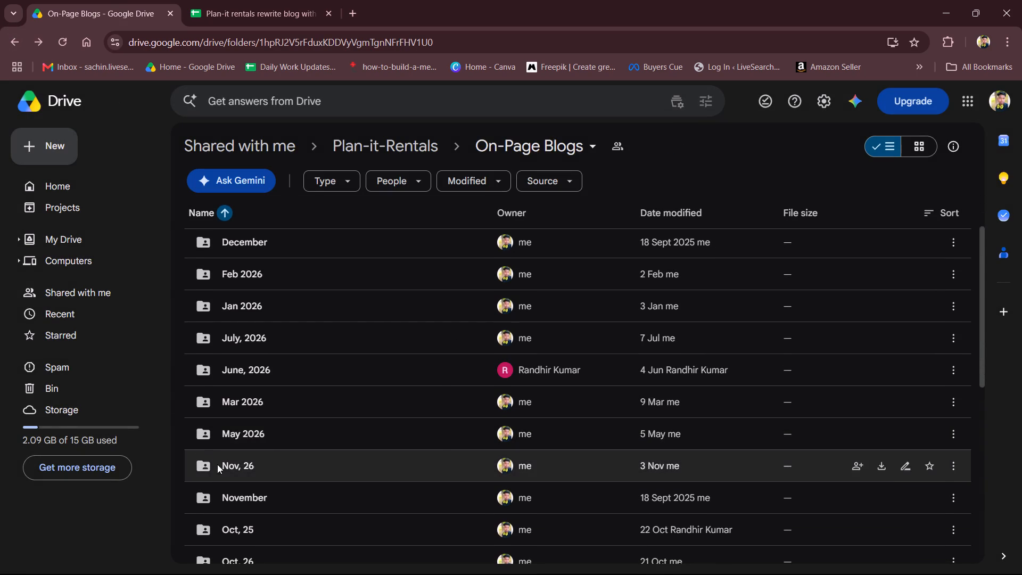
{"action": "triple_click", "coordinate": [217, 464]}
{"action": "left_click", "coordinate": [304, 253]}
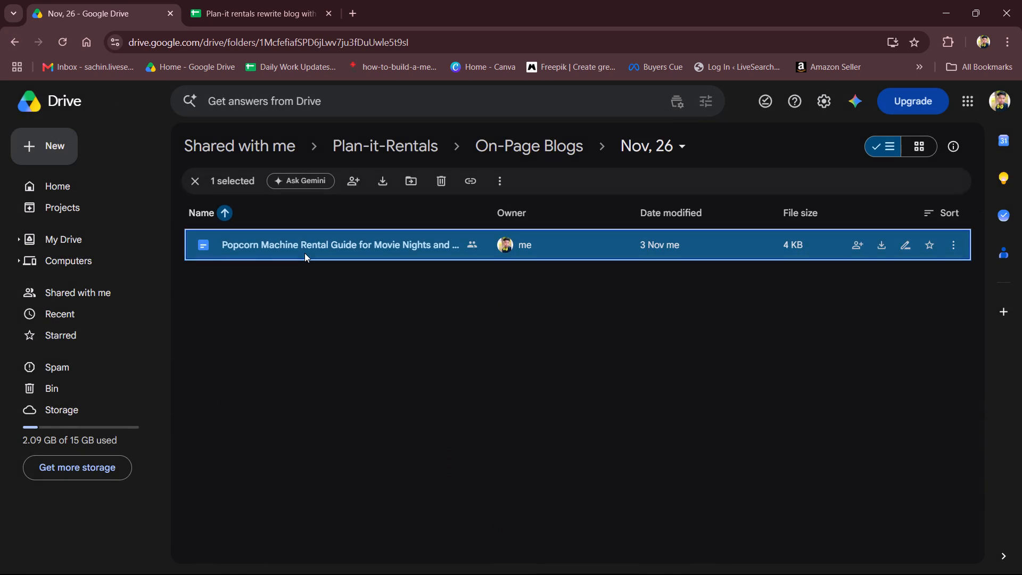
{"action": "key", "text": "F2"}
{"action": "key", "text": "ctrl+Left"}
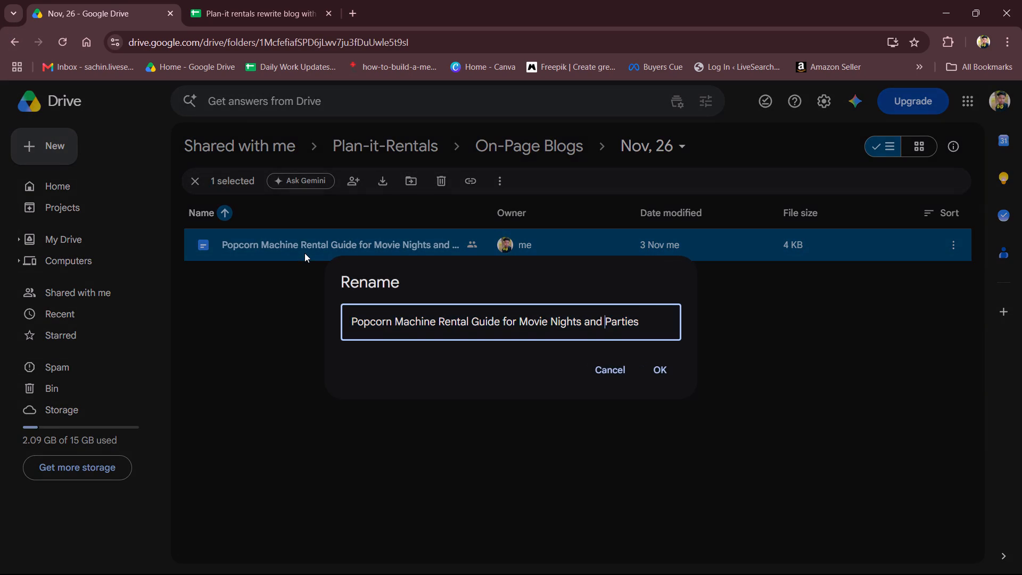
{"action": "key", "text": "Left"}
{"action": "key", "text": "ctrl+Left"}
{"action": "key", "text": "ctrl+Left"}
{"action": "key", "text": "ctrl+Left"}
{"action": "key", "text": "ctrl+Left"}
{"action": "key", "text": "ctrl+Left"}
{"action": "key", "text": "ctrl+Left"}
{"action": "key", "text": "ctrl+Left"}
{"action": "key", "text": "ctrl+Left"}
{"action": "key", "text": "ctrl+Left"}
{"action": "key", "text": "ctrl+Left"}
{"action": "key", "text": "ctrl+Left"}
{"action": "key", "text": "ctrl+Left"}
{"action": "key", "text": "ctrl+Left"}
{"action": "key", "text": "ctrl+Left"}
{"action": "key", "text": "ctrl+Left"}
{"action": "key", "text": "ctrl+Left"}
{"action": "key", "text": "ctrl+Left"}
{"action": "key", "text": "ctrl+v"}
{"action": "key", "text": "space"}
{"action": "key", "text": "BackSpace"}
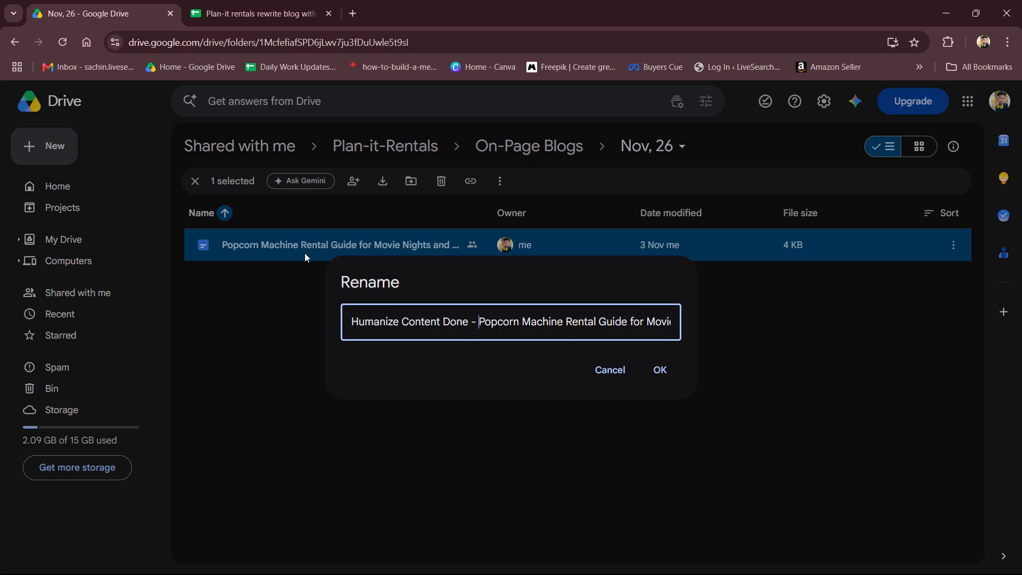
{"action": "key", "text": "Return"}
Return to On-Page Blogs and check the document names in the April 2026 and Aug, 26 folders.
{"action": "scroll", "coordinate": [312, 343], "scroll_direction": "right", "scroll_amount": 14}
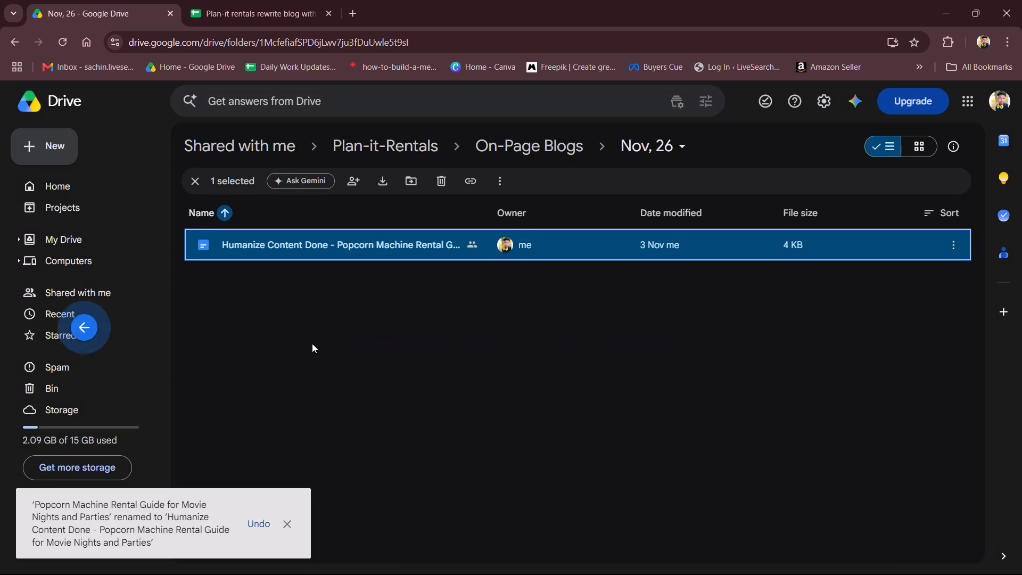
{"action": "scroll", "coordinate": [312, 343], "scroll_direction": "right", "scroll_amount": 2}
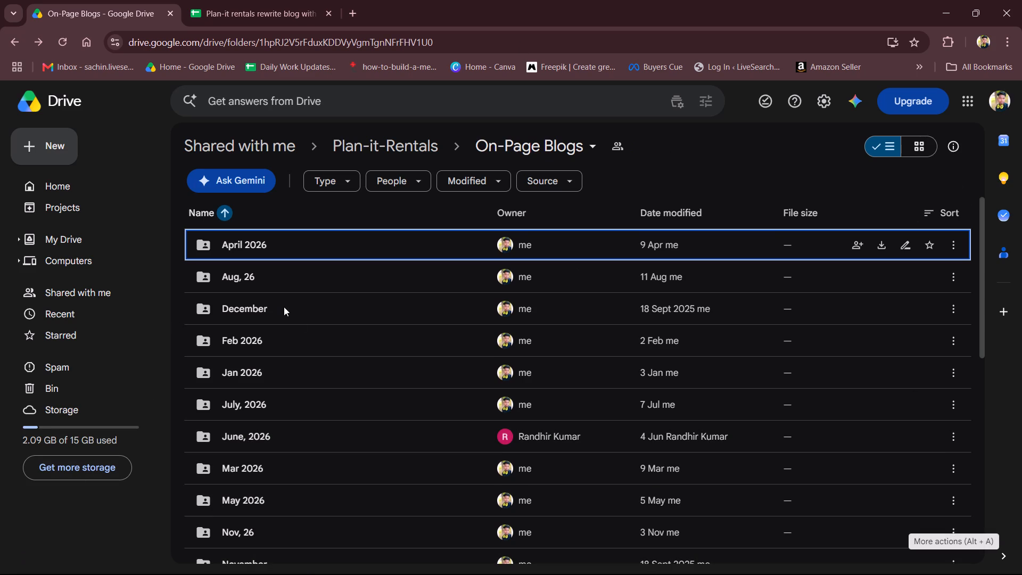
{"action": "double_click", "coordinate": [272, 247]}
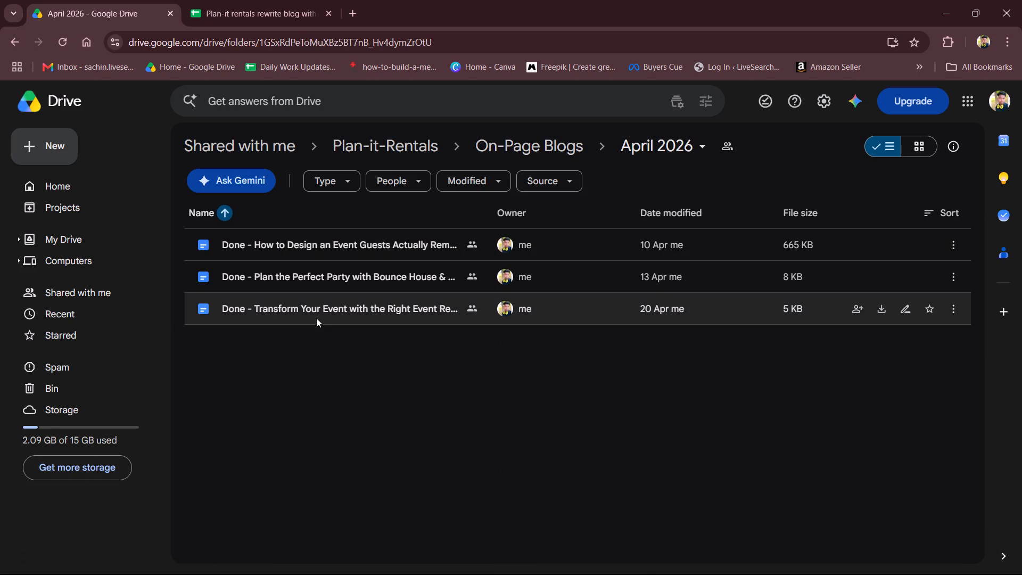
{"action": "scroll", "coordinate": [261, 393], "scroll_direction": "right", "scroll_amount": 20}
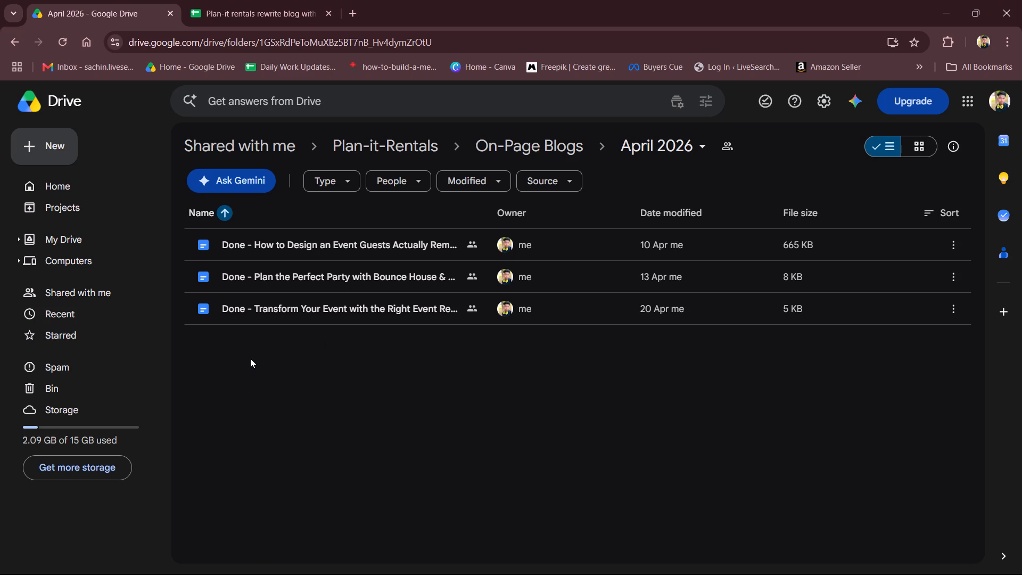
{"action": "scroll", "coordinate": [251, 353], "scroll_direction": "right", "scroll_amount": 20}
{"action": "scroll", "coordinate": [251, 353], "scroll_direction": "right", "scroll_amount": 6}
{"action": "double_click", "coordinate": [261, 282]}
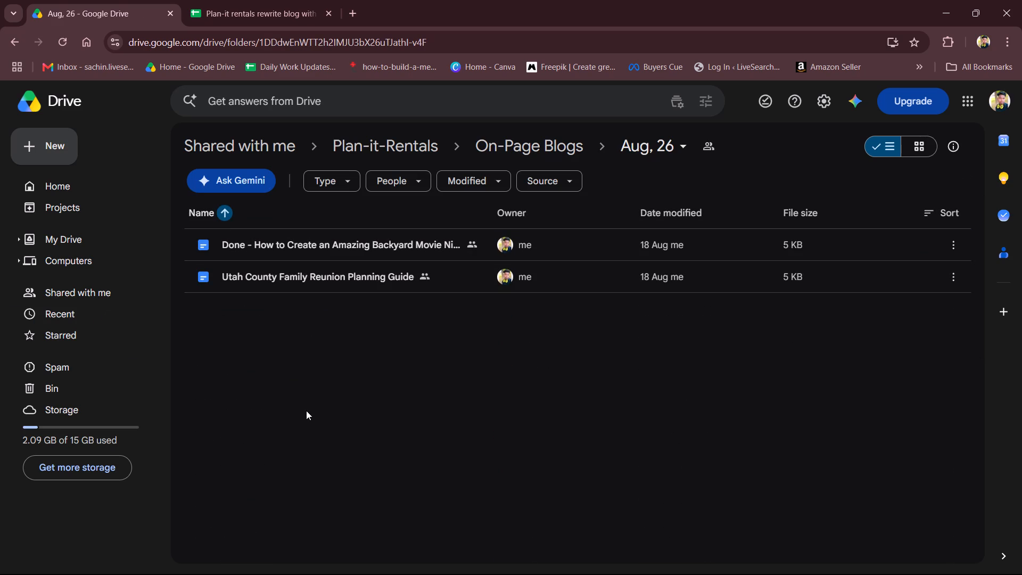
Switch to the Plan-it Rentals website window, return to its blog listing and open "How Early Should You Book Party Rentals in Utah".
{"action": "key", "text": "alt+Tab"}
{"action": "key", "text": "alt+Tab"}
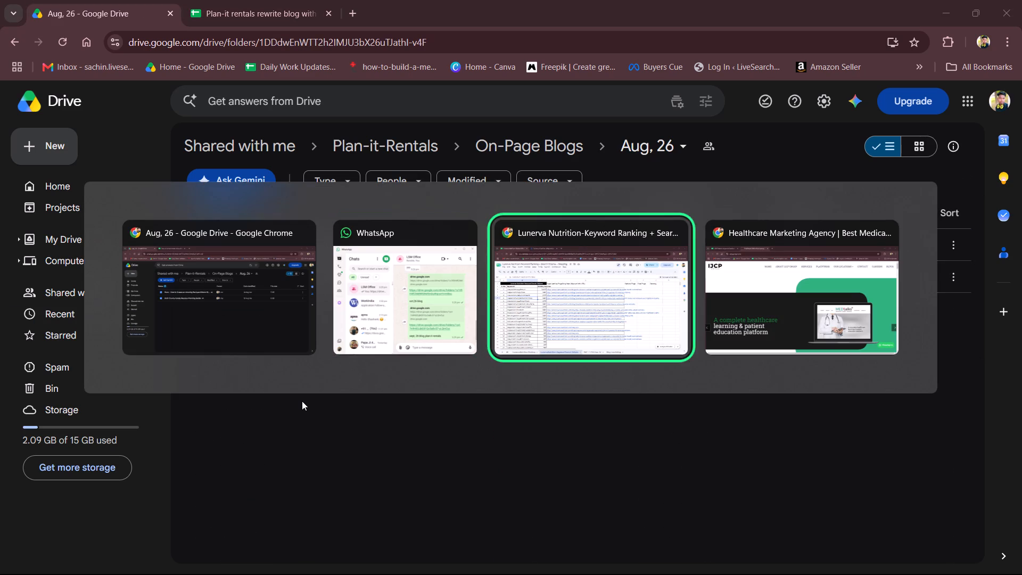
{"action": "key", "text": "alt+Tab"}
{"action": "key", "text": "alt+Tab"}
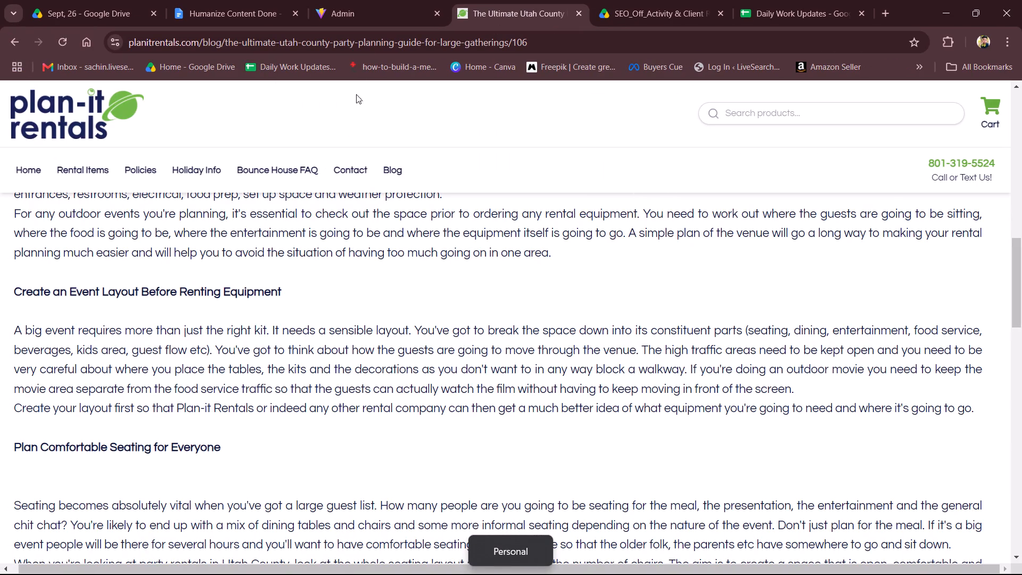
{"action": "scroll", "coordinate": [256, 209], "scroll_direction": "right", "scroll_amount": 12}
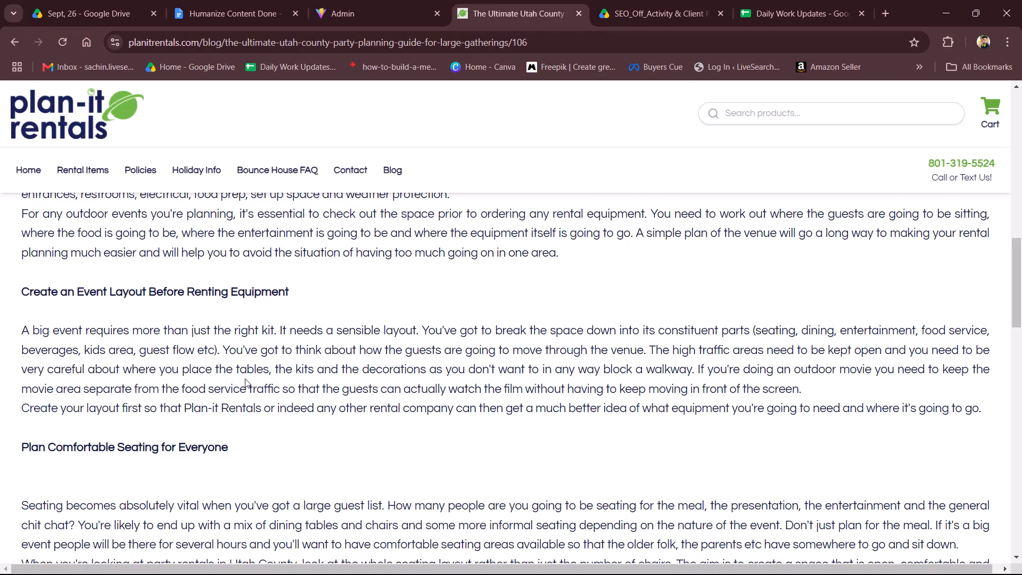
{"action": "scroll", "coordinate": [245, 370], "scroll_direction": "right", "scroll_amount": 20}
{"action": "scroll", "coordinate": [245, 370], "scroll_direction": "right", "scroll_amount": 1}
{"action": "scroll", "coordinate": [368, 390], "scroll_direction": "down", "scroll_amount": 2}
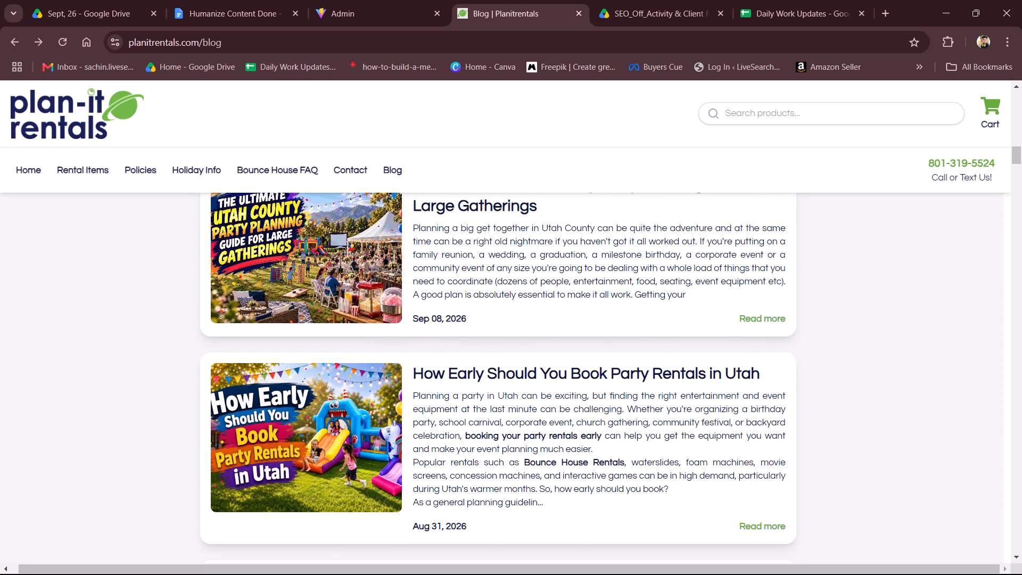
{"action": "double_click", "coordinate": [451, 379]}
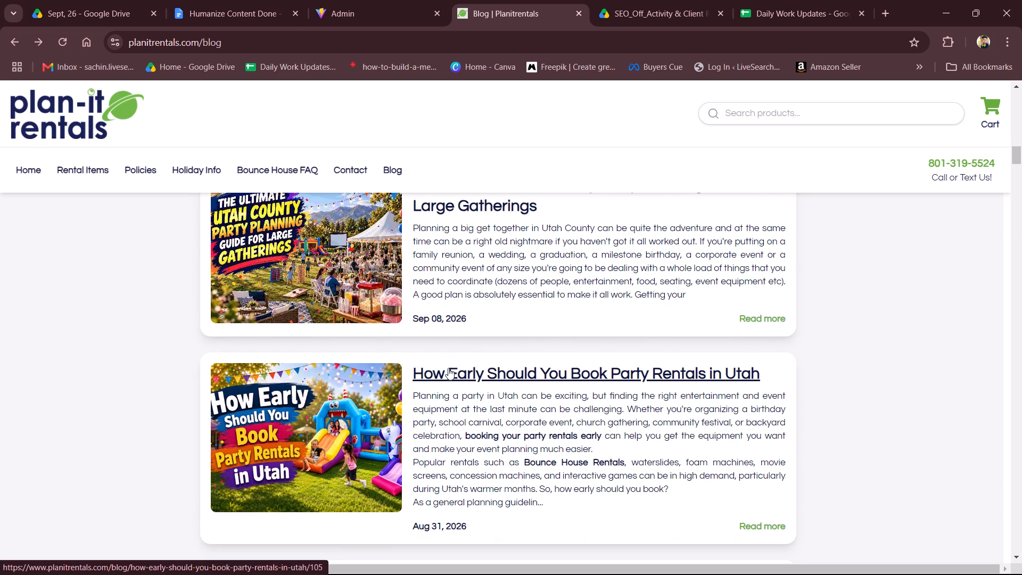
Look through the site admin's post list for the "How Early Should You Book Party Rentals in Utah" entry.
{"action": "left_click", "coordinate": [356, 0]}
{"action": "scroll", "coordinate": [471, 336], "scroll_direction": "down", "scroll_amount": 4}
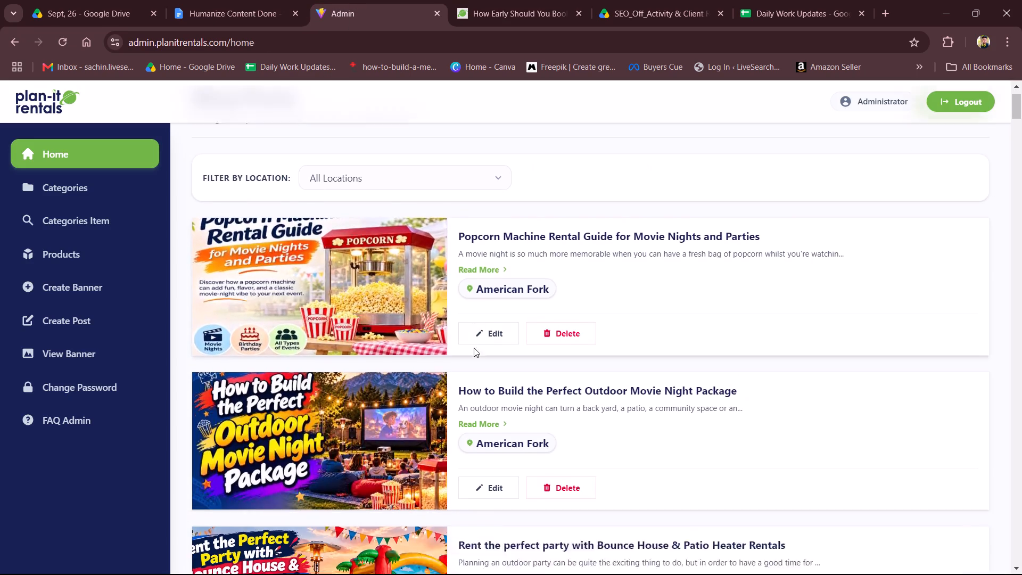
{"action": "scroll", "coordinate": [474, 348], "scroll_direction": "down", "scroll_amount": 13}
{"action": "scroll", "coordinate": [466, 349], "scroll_direction": "up", "scroll_amount": 2}
{"action": "scroll", "coordinate": [466, 354], "scroll_direction": "down", "scroll_amount": 3}
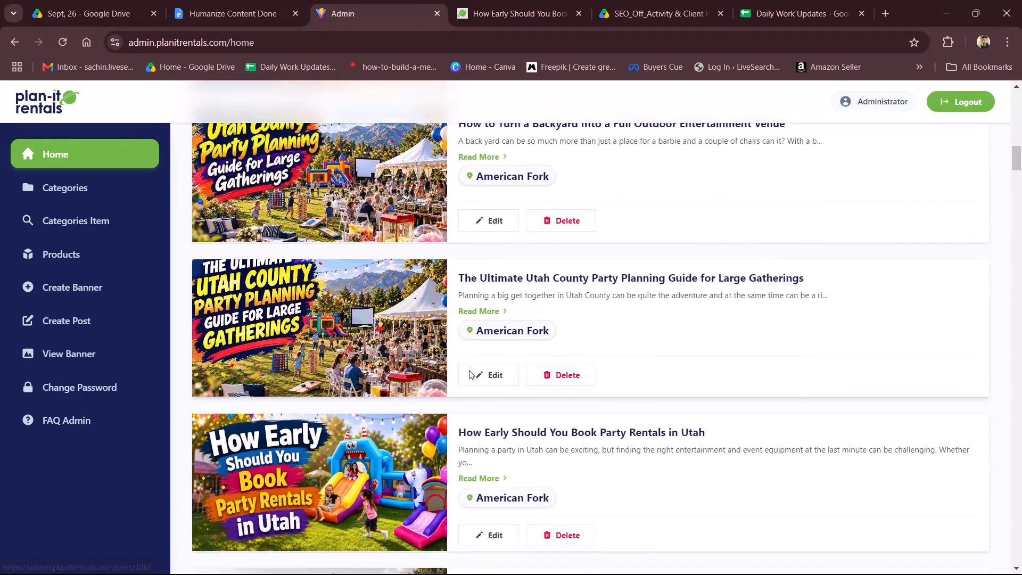
{"action": "left_click", "coordinate": [483, 433]}
Return to the public blog listing and examine the titles and dates of the September and August 2026 posts.
{"action": "left_click", "coordinate": [487, 0]}
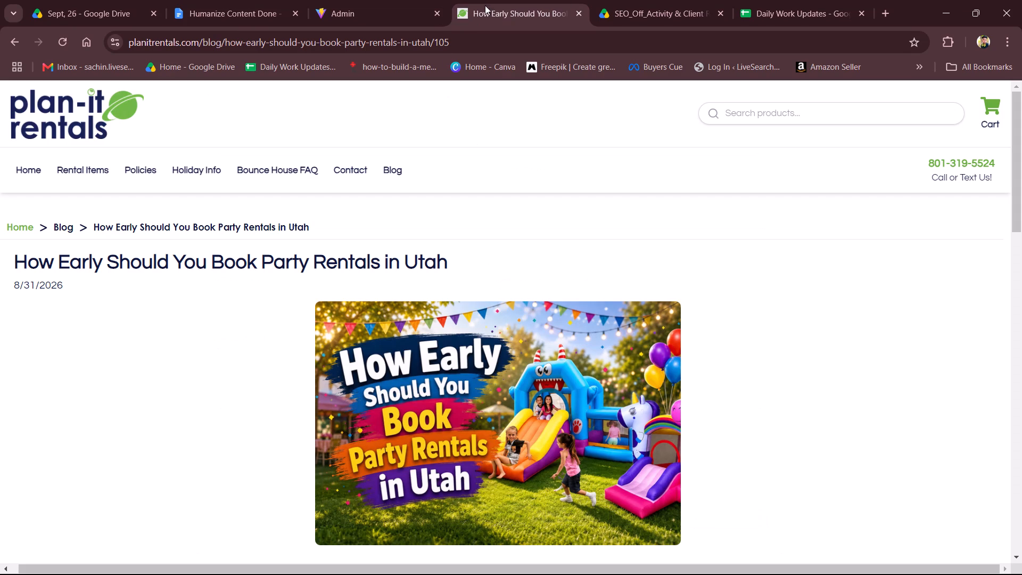
{"action": "scroll", "coordinate": [304, 351], "scroll_direction": "right", "scroll_amount": 12}
{"action": "scroll", "coordinate": [304, 351], "scroll_direction": "right", "scroll_amount": 9}
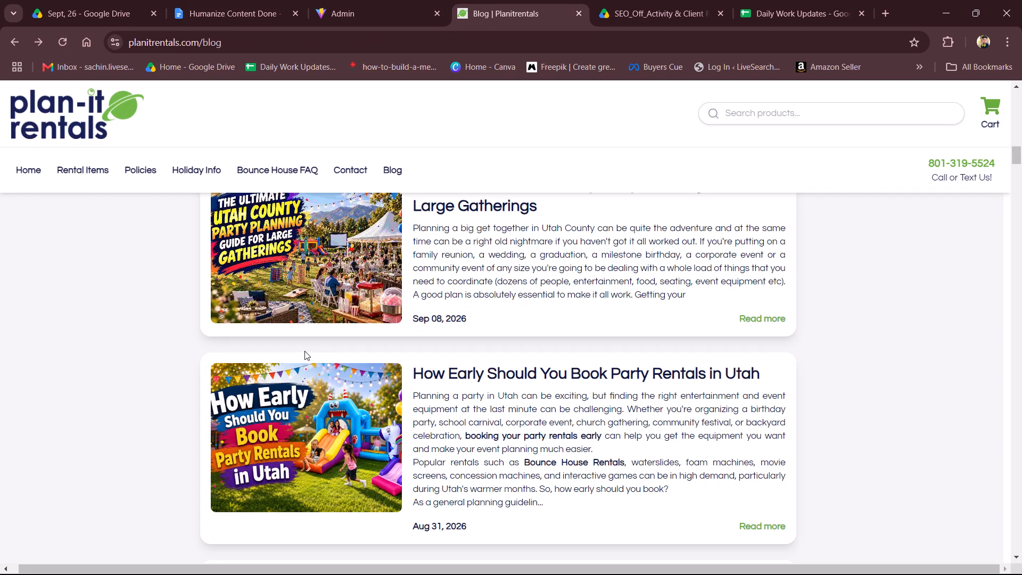
{"action": "scroll", "coordinate": [386, 383], "scroll_direction": "down", "scroll_amount": 1}
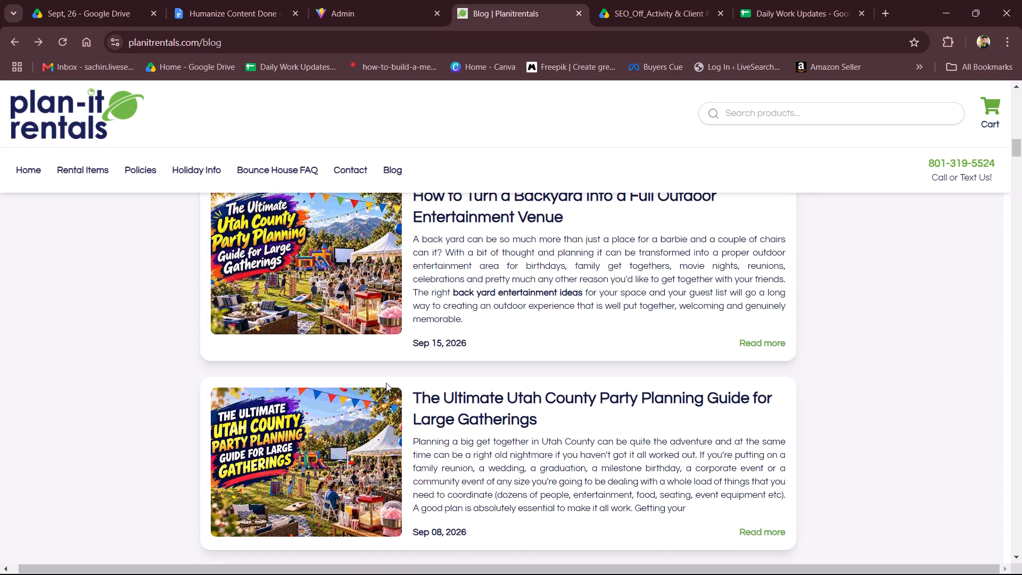
{"action": "scroll", "coordinate": [386, 383], "scroll_direction": "down", "scroll_amount": 1}
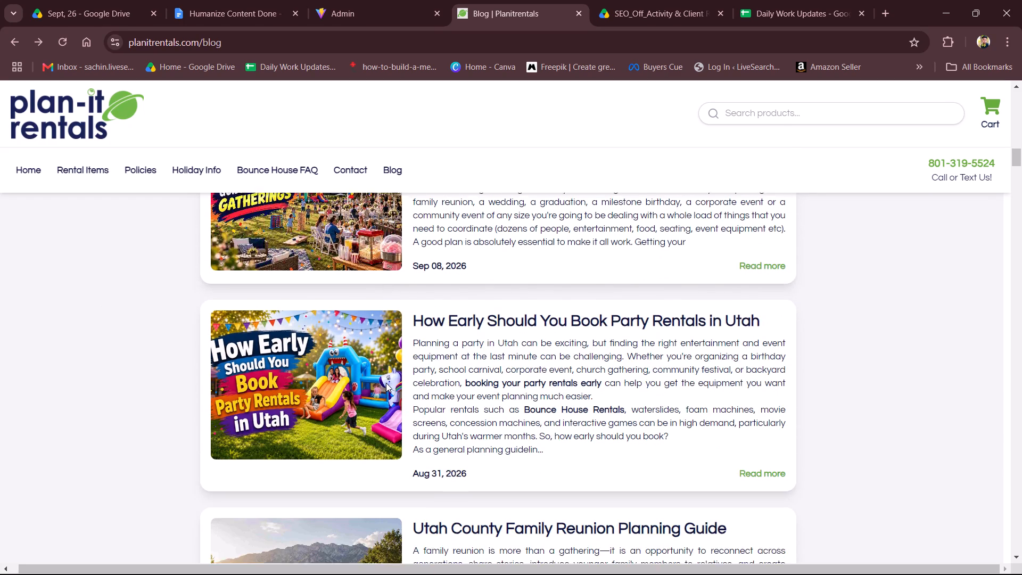
{"action": "scroll", "coordinate": [386, 383], "scroll_direction": "down", "scroll_amount": 7}
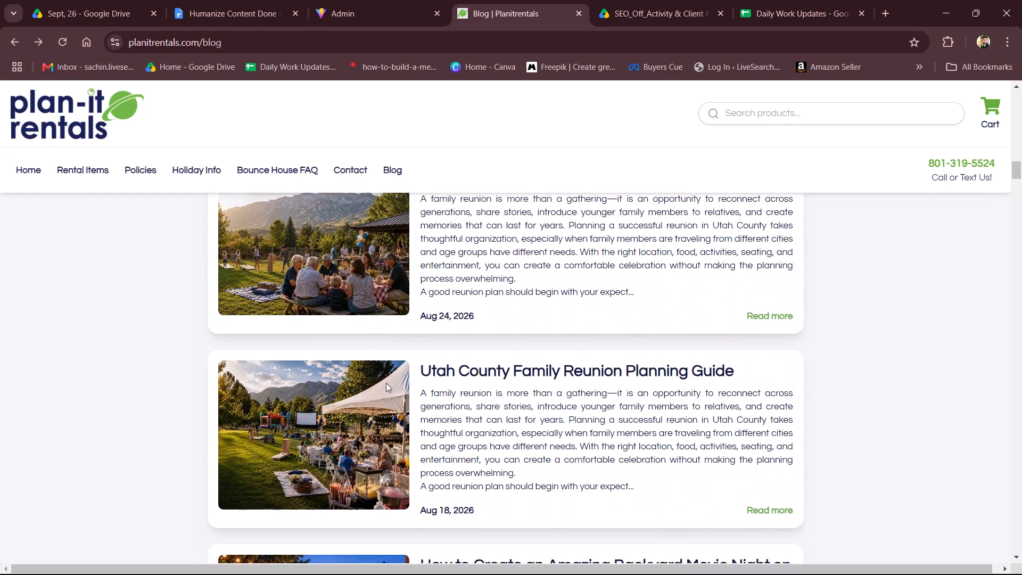
{"action": "scroll", "coordinate": [386, 383], "scroll_direction": "down", "scroll_amount": 6}
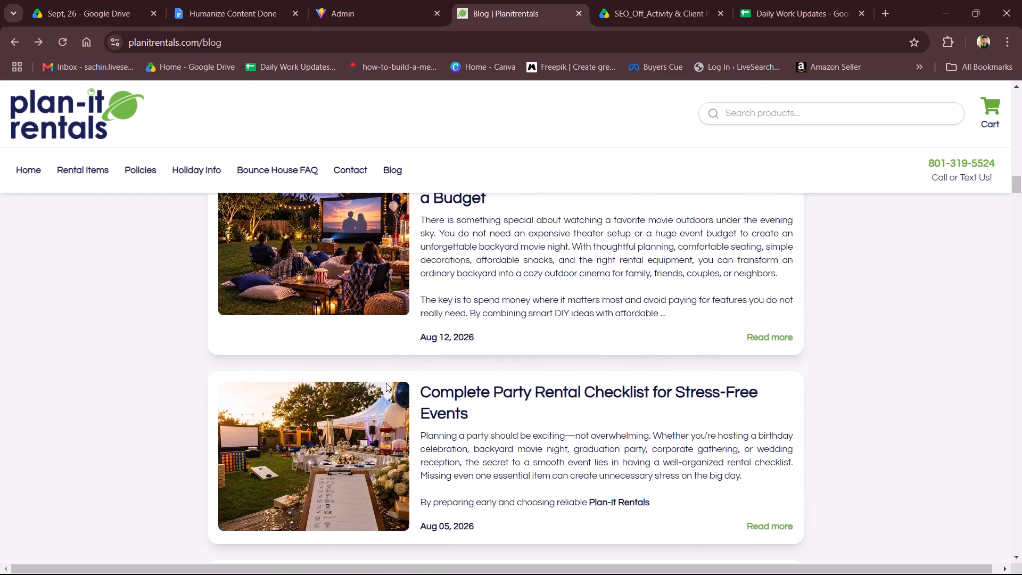
{"action": "scroll", "coordinate": [386, 383], "scroll_direction": "down", "scroll_amount": 5}
{"action": "scroll", "coordinate": [386, 383], "scroll_direction": "up", "scroll_amount": 10}
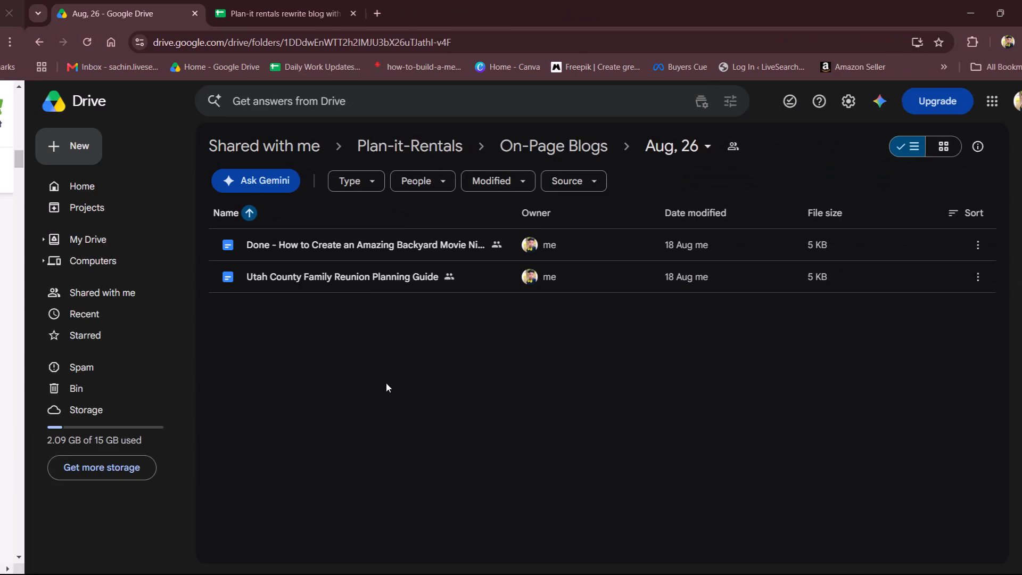
Back in Drive's On-Page Blogs folder, open the Nov, 26 folder and copy its link.
{"action": "scroll", "coordinate": [310, 384], "scroll_direction": "right", "scroll_amount": 9}
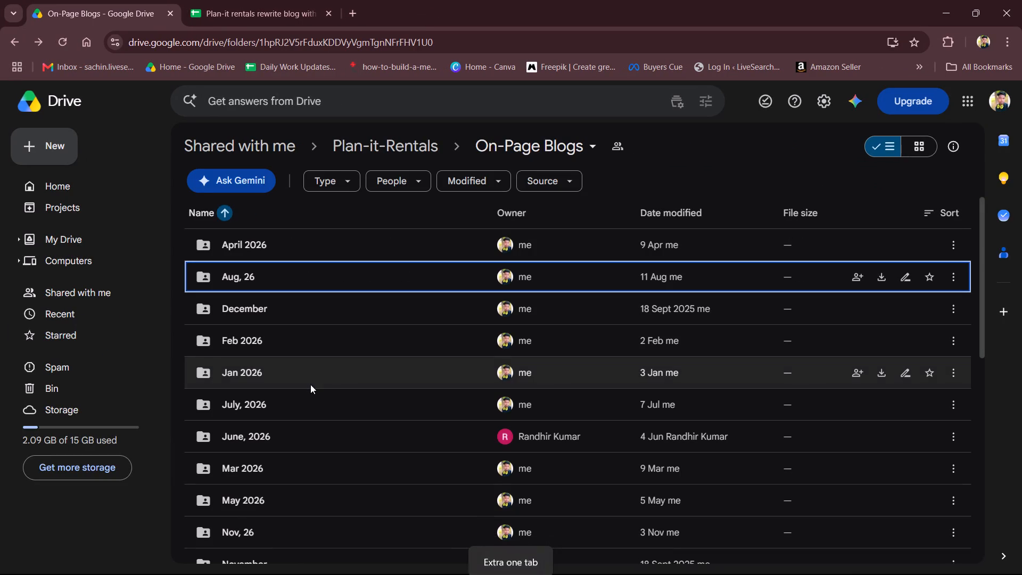
{"action": "scroll", "coordinate": [310, 384], "scroll_direction": "down", "scroll_amount": 1}
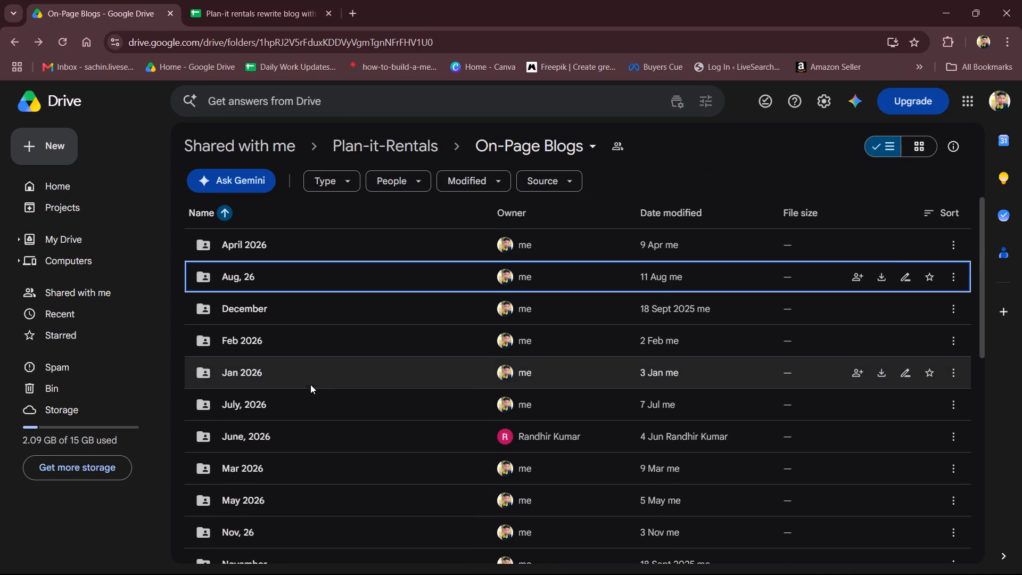
{"action": "scroll", "coordinate": [310, 384], "scroll_direction": "down", "scroll_amount": 2}
{"action": "triple_click", "coordinate": [281, 380]}
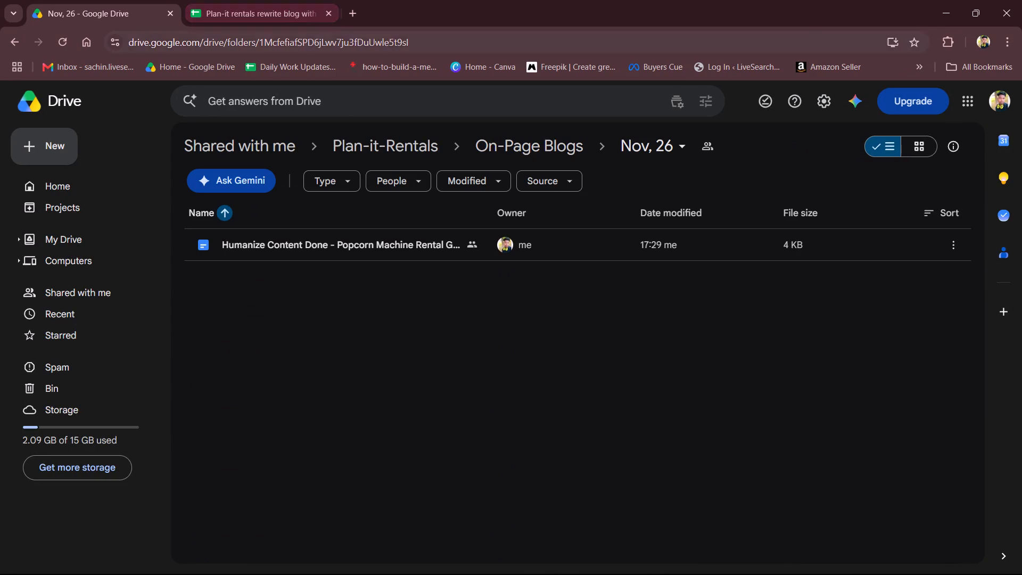
{"action": "left_click", "coordinate": [277, 50]}
{"action": "key", "text": "ctrl+c"}
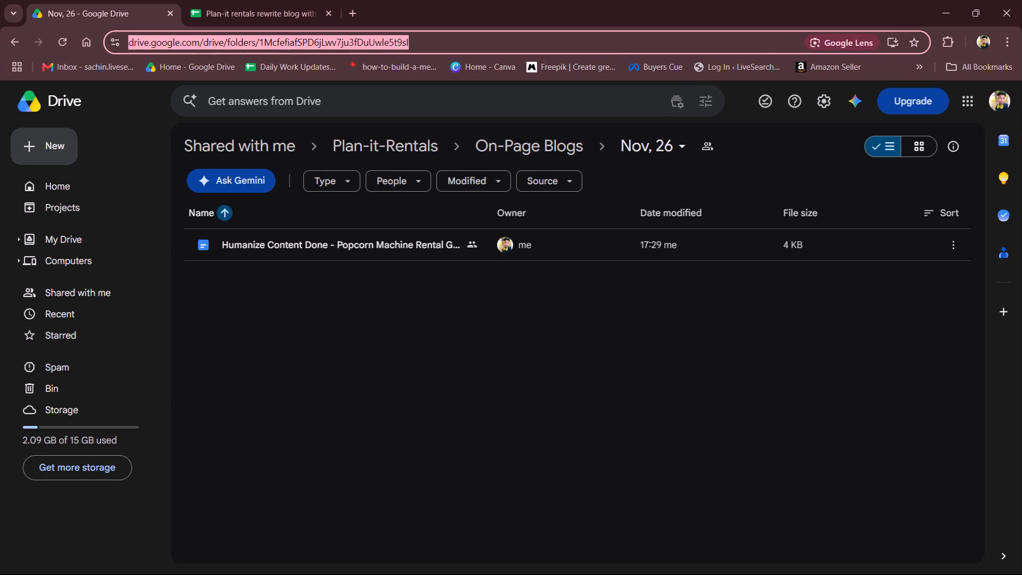
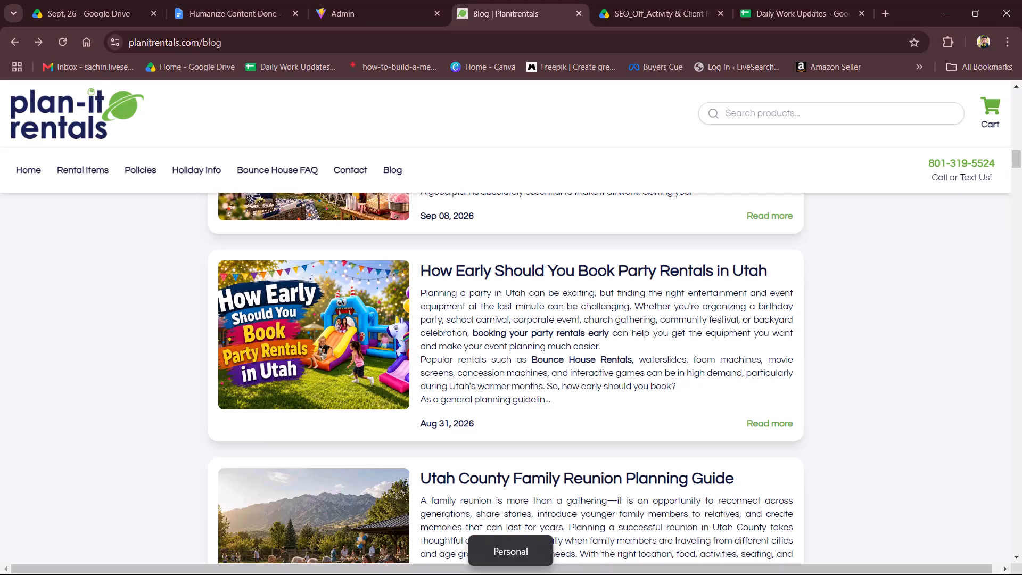
Open the public "How Early Should You Book Party Rentals in Utah" post and check its title and content in the site admin's edit page.
{"action": "left_click", "coordinate": [455, 276]}
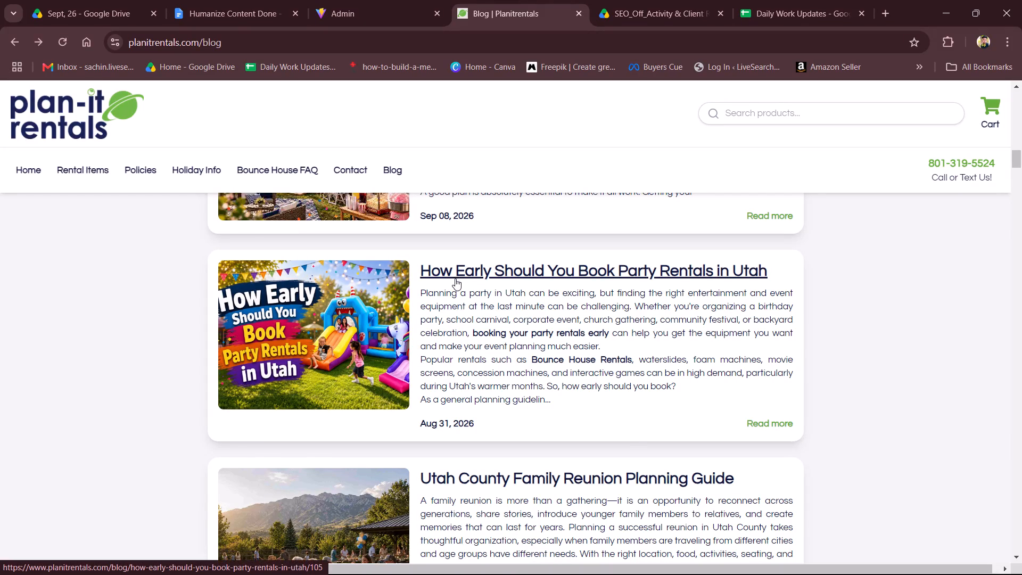
{"action": "left_click", "coordinate": [402, 0]}
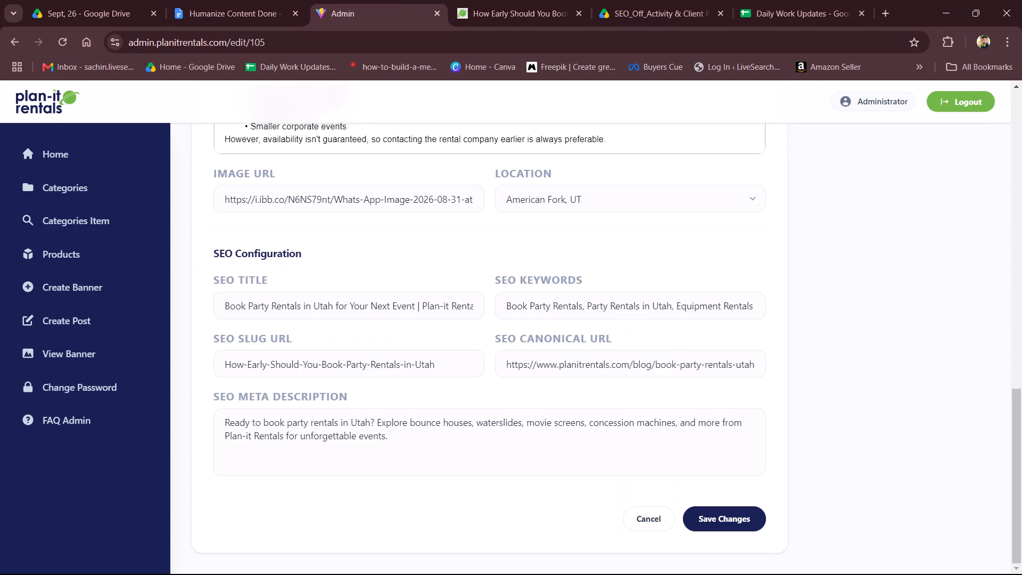
{"action": "scroll", "coordinate": [364, 292], "scroll_direction": "up", "scroll_amount": 14}
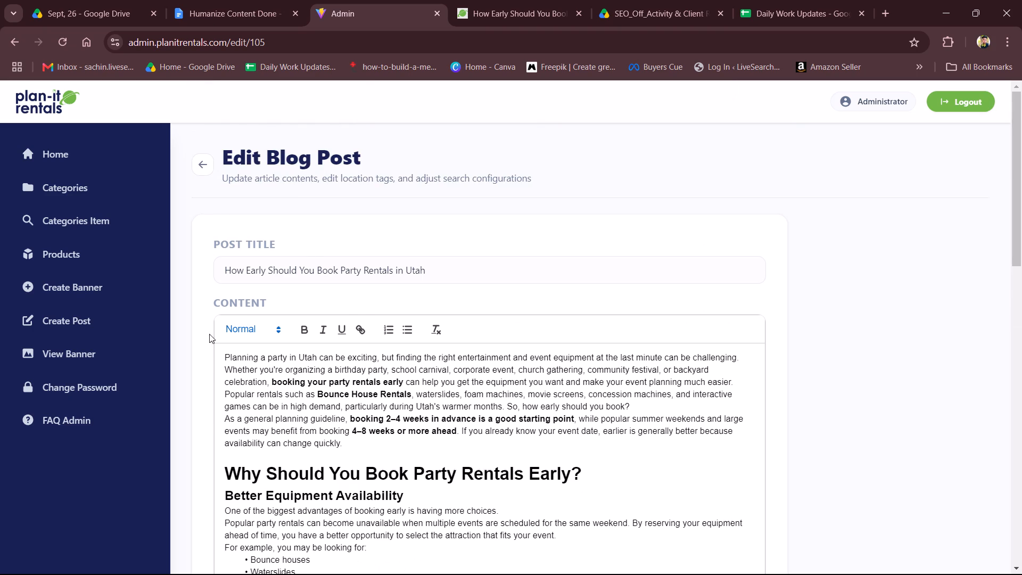
Close the open "Humanize Content Done" document, return to Drive's On-Page Blogs folder and open the Aug, 26 folder.
{"action": "left_click", "coordinate": [108, 1]}
{"action": "left_click", "coordinate": [241, 1]}
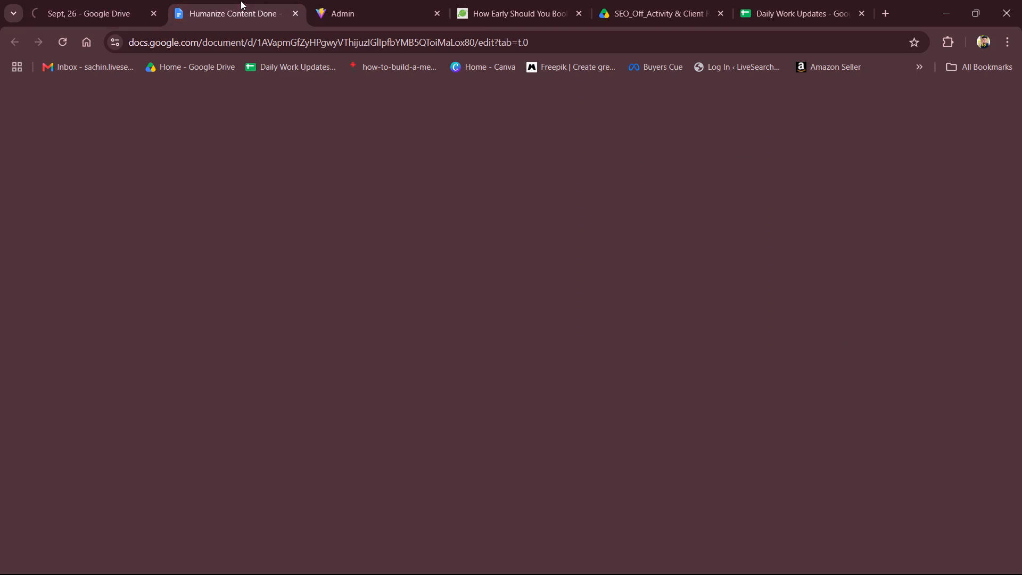
{"action": "left_click", "coordinate": [296, 7]}
{"action": "left_click", "coordinate": [115, 5]}
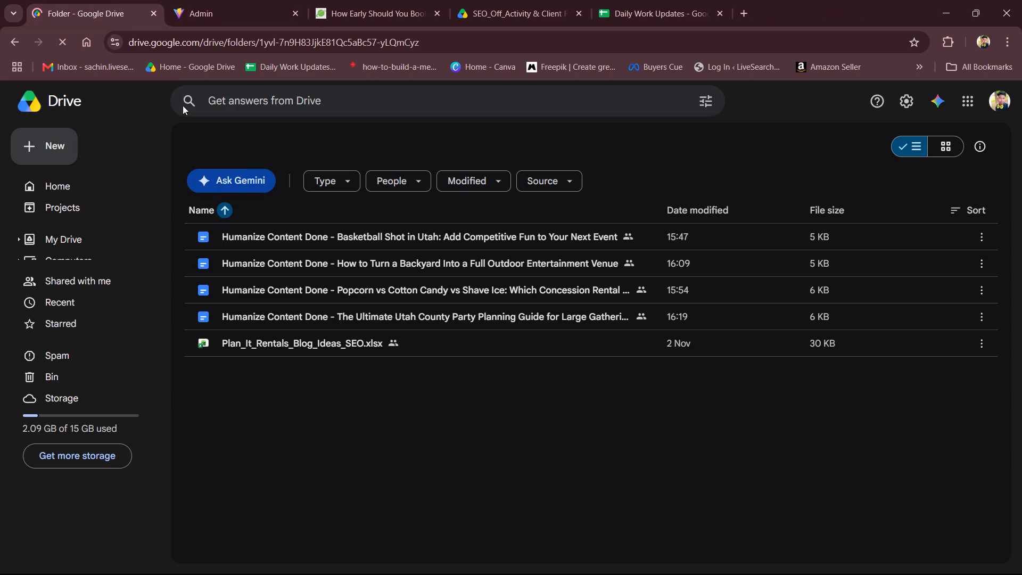
{"action": "scroll", "coordinate": [219, 305], "scroll_direction": "right", "scroll_amount": 10}
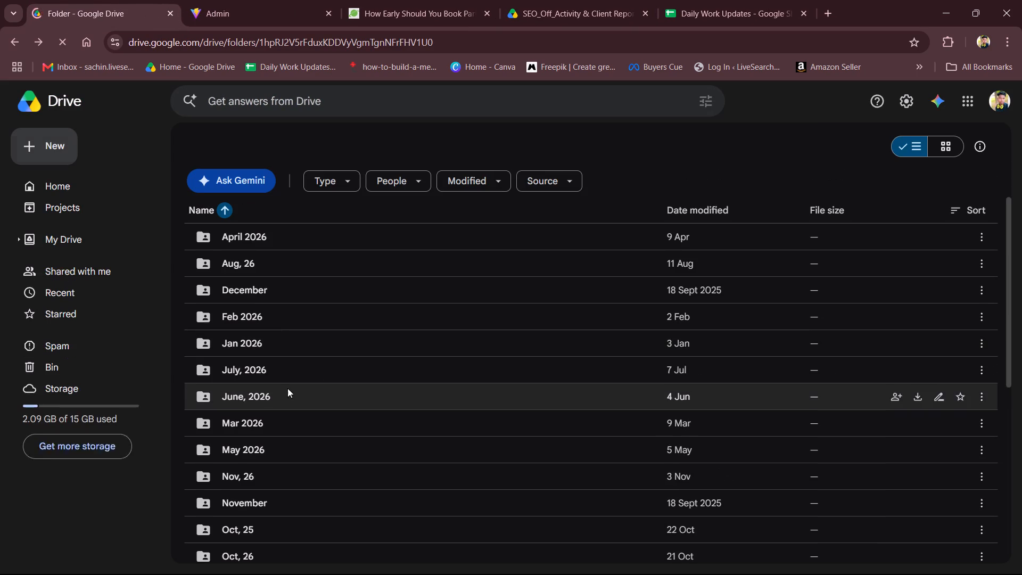
{"action": "triple_click", "coordinate": [253, 265]}
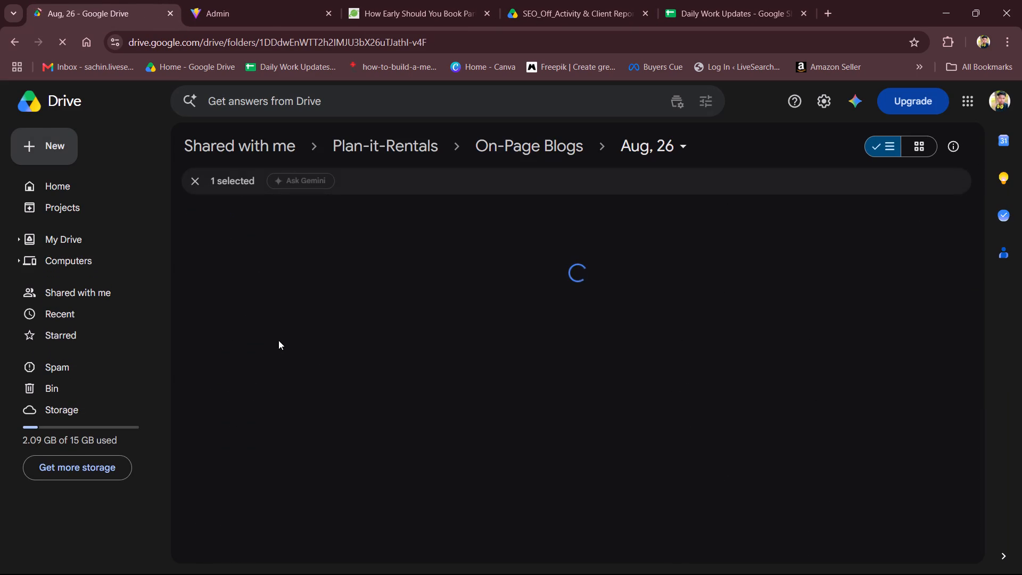